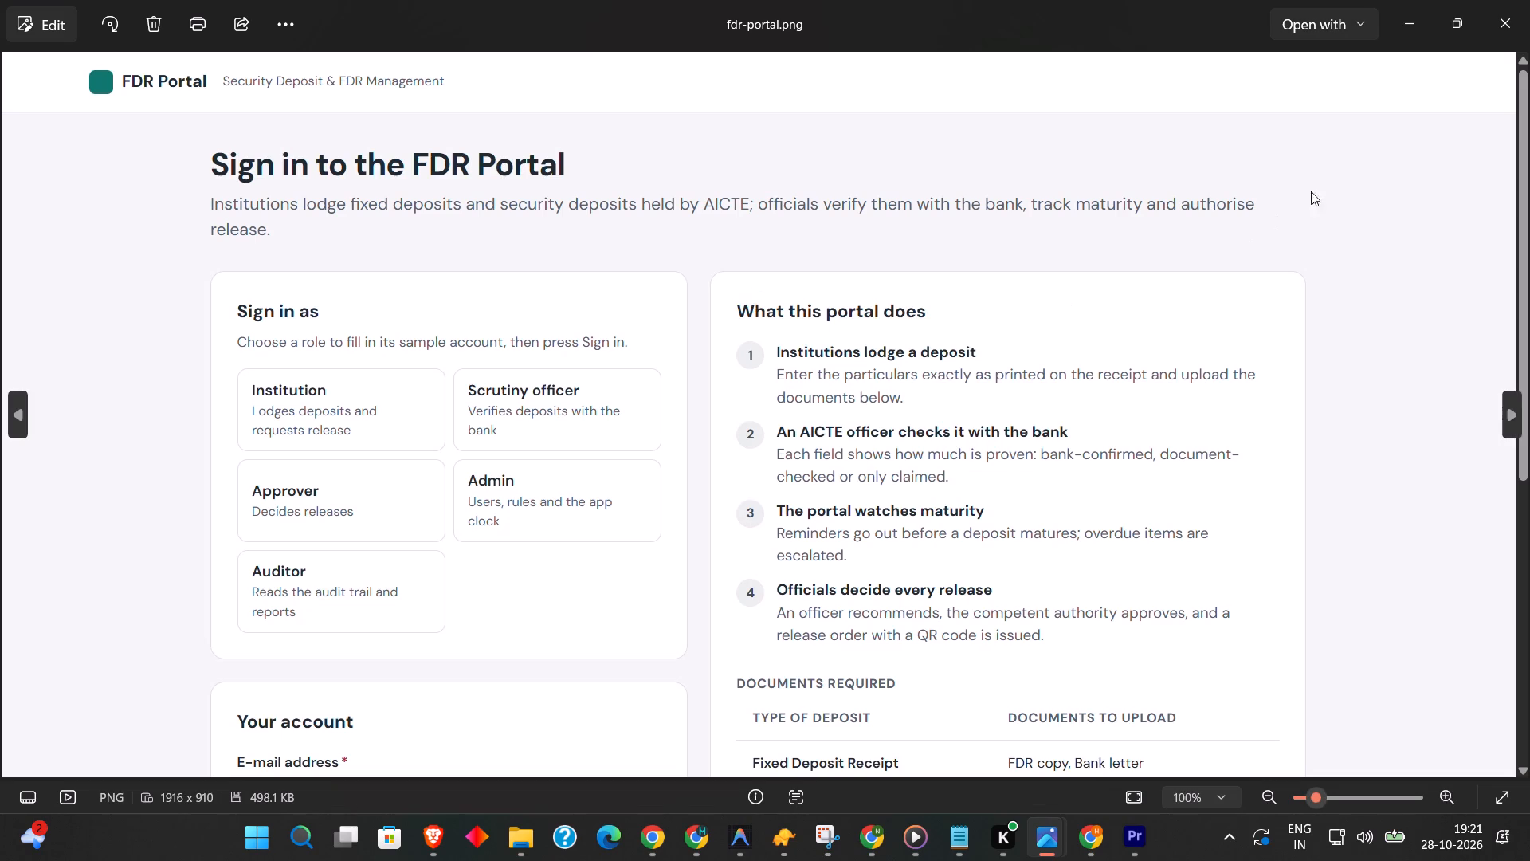
Close the portal image and try to open the finished FDR video from the sih folder.
left_click(1529, 45)
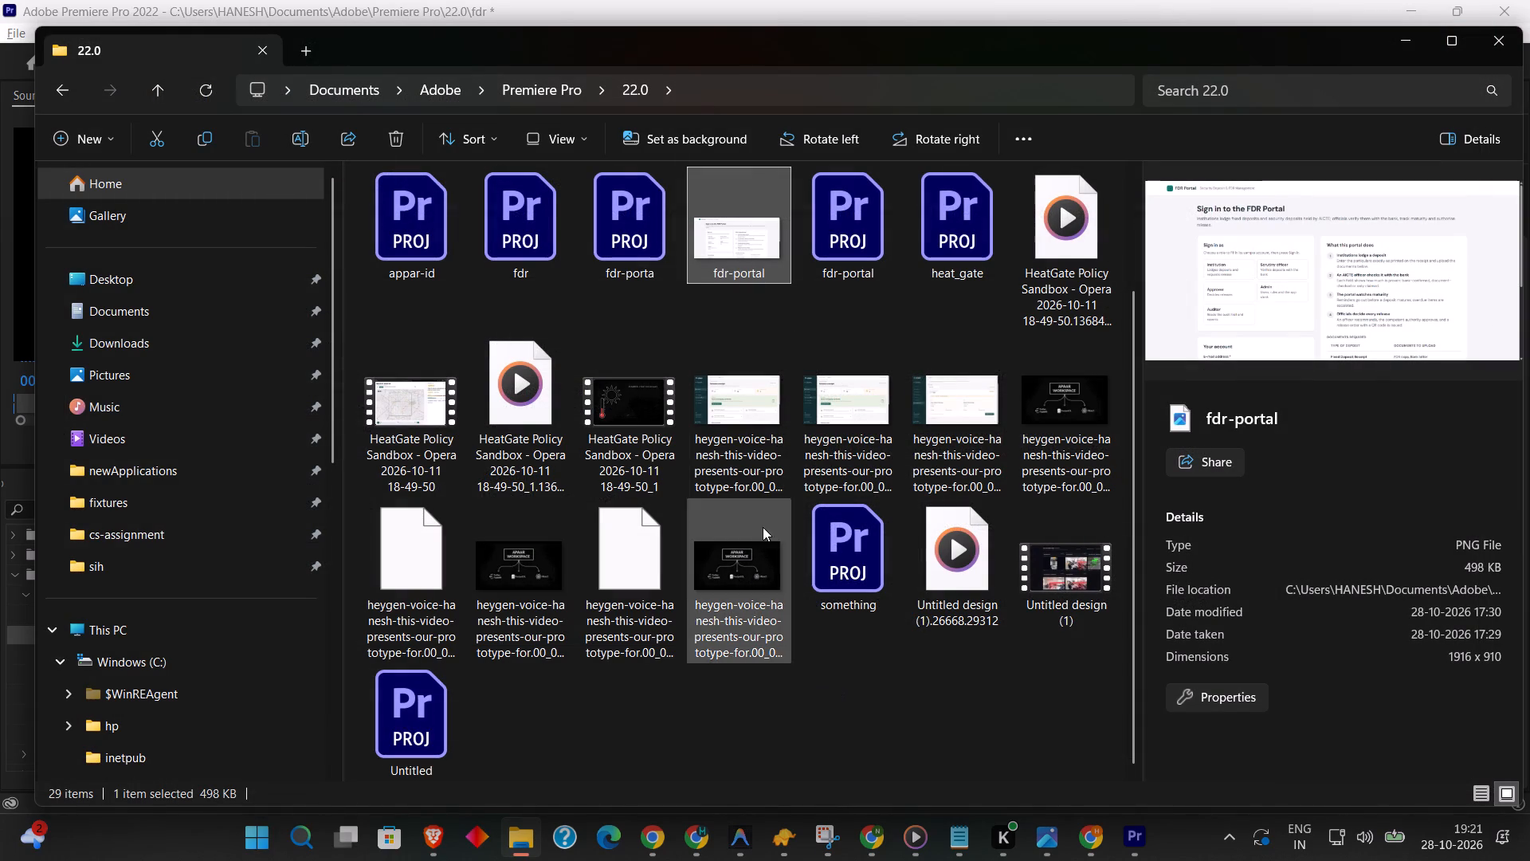
scroll(803, 590, "up", 7)
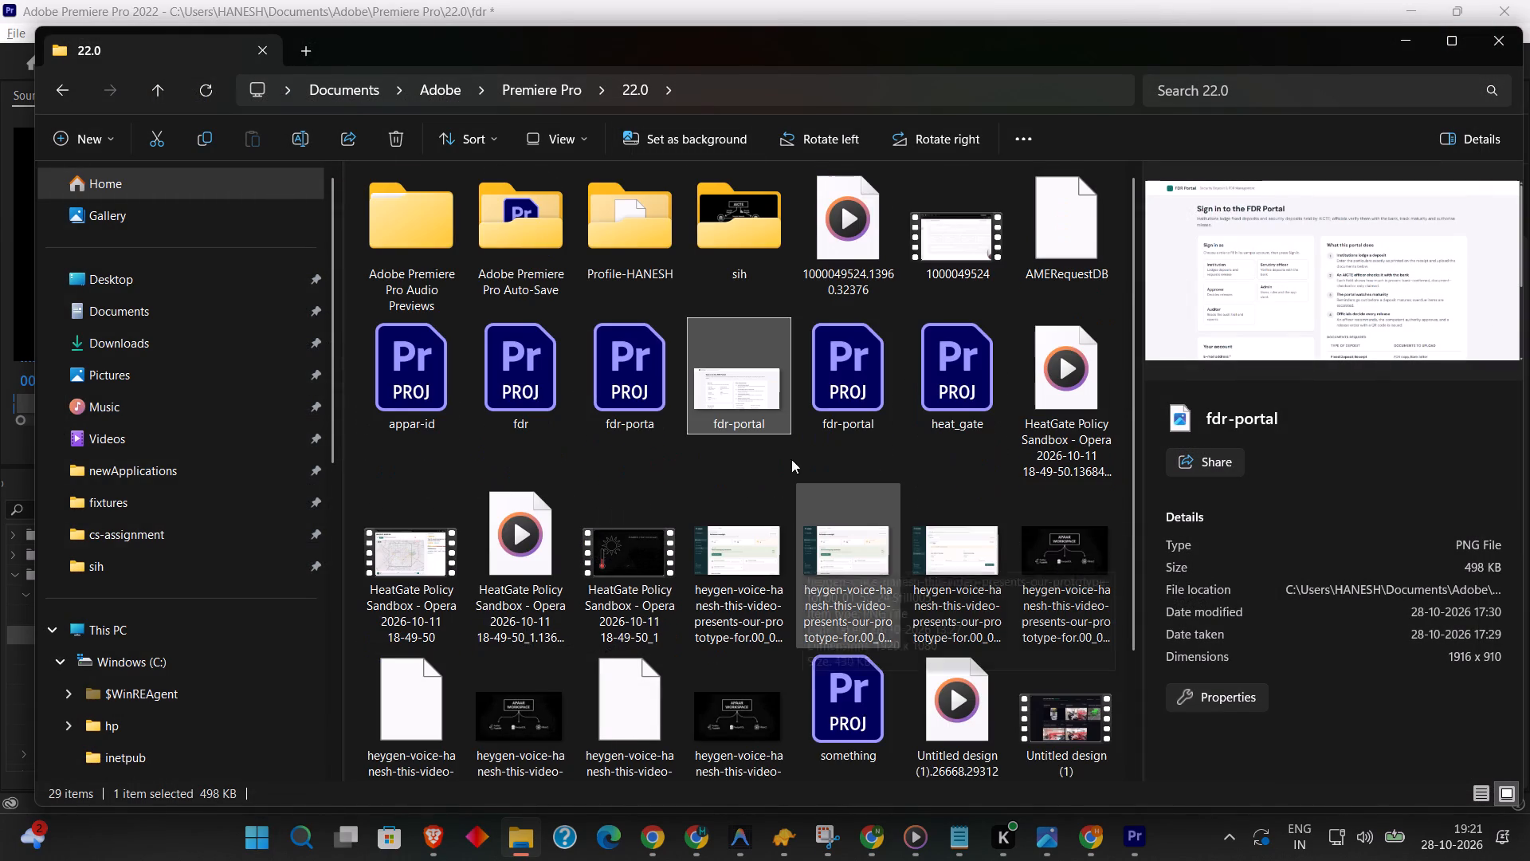
double_click(751, 195)
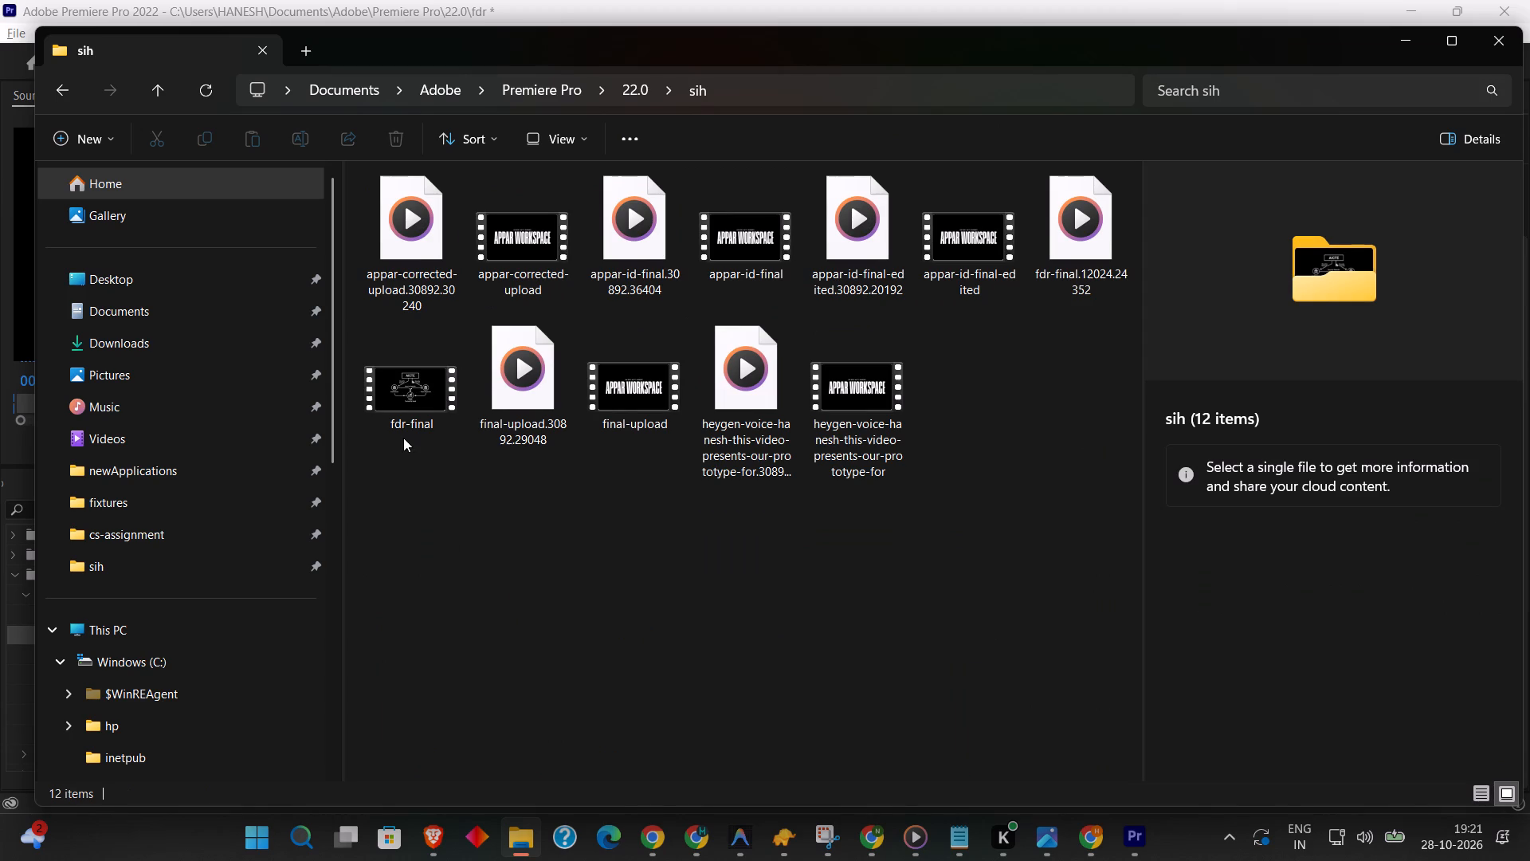
double_click(428, 407)
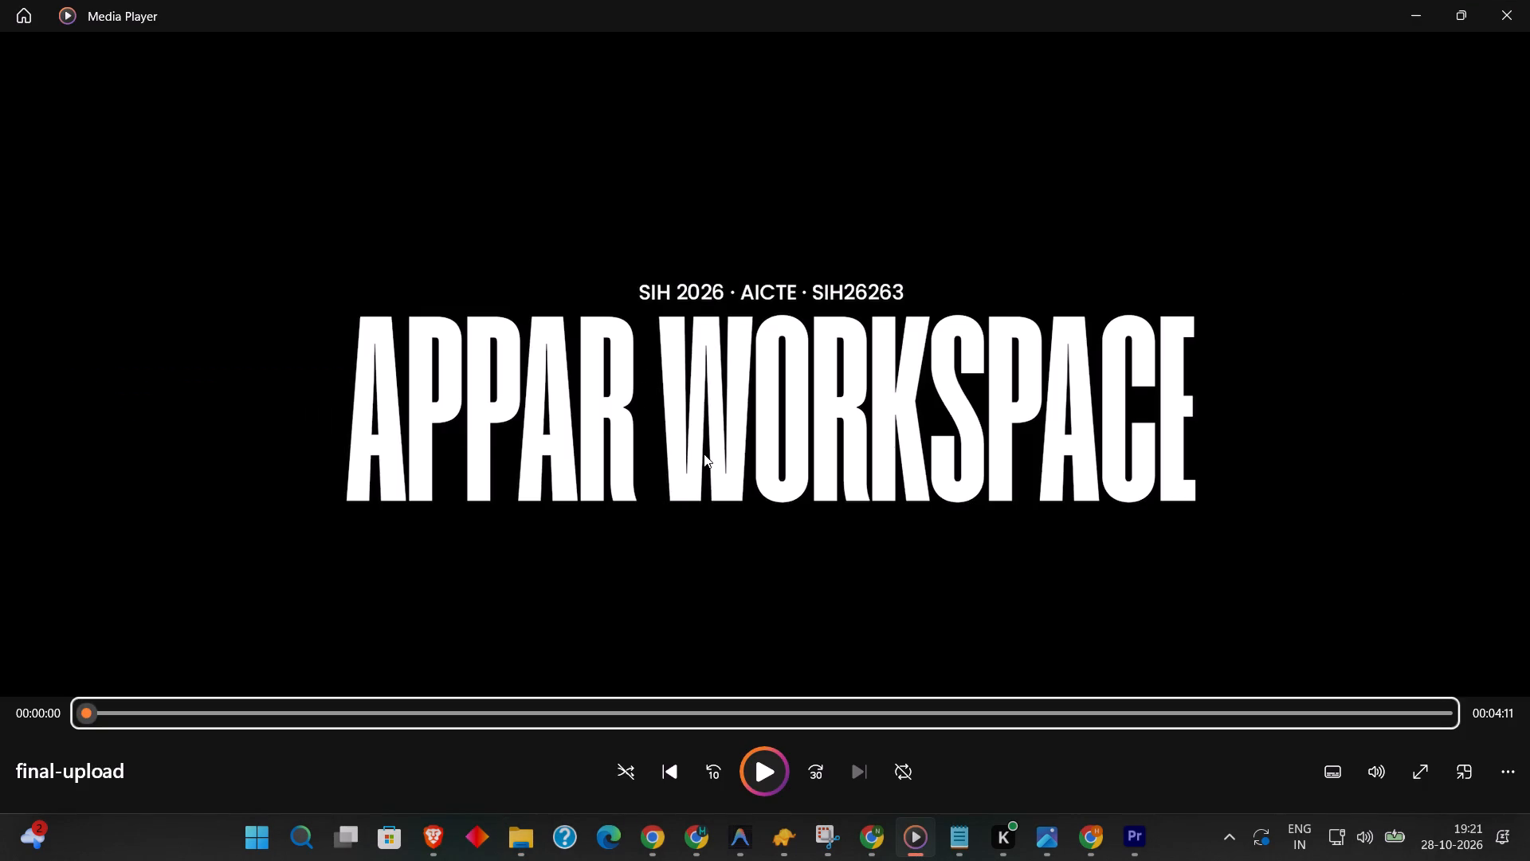
left_click(1529, 0)
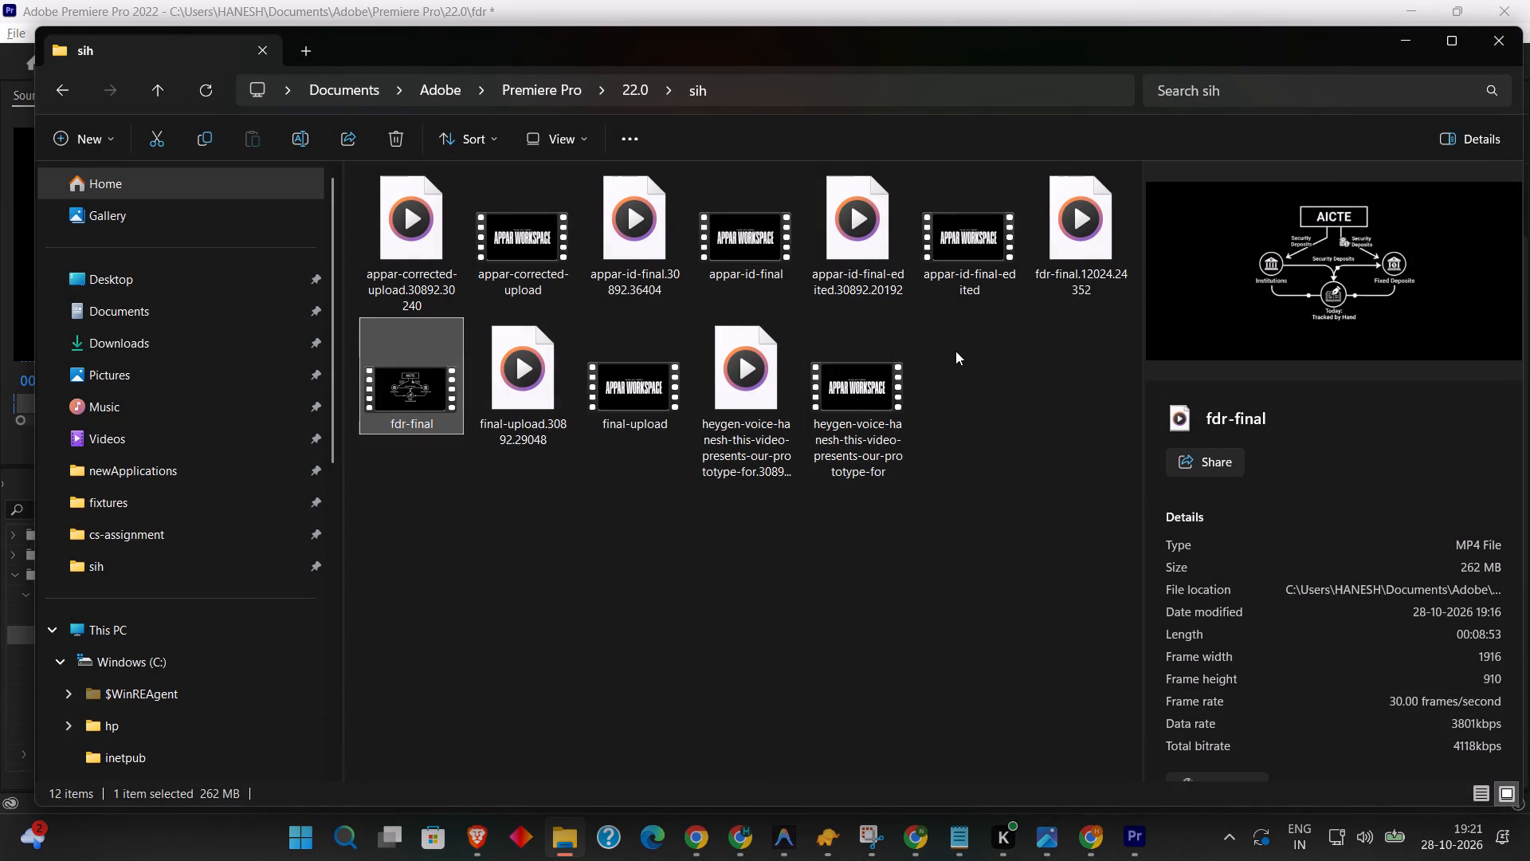
double_click(525, 381)
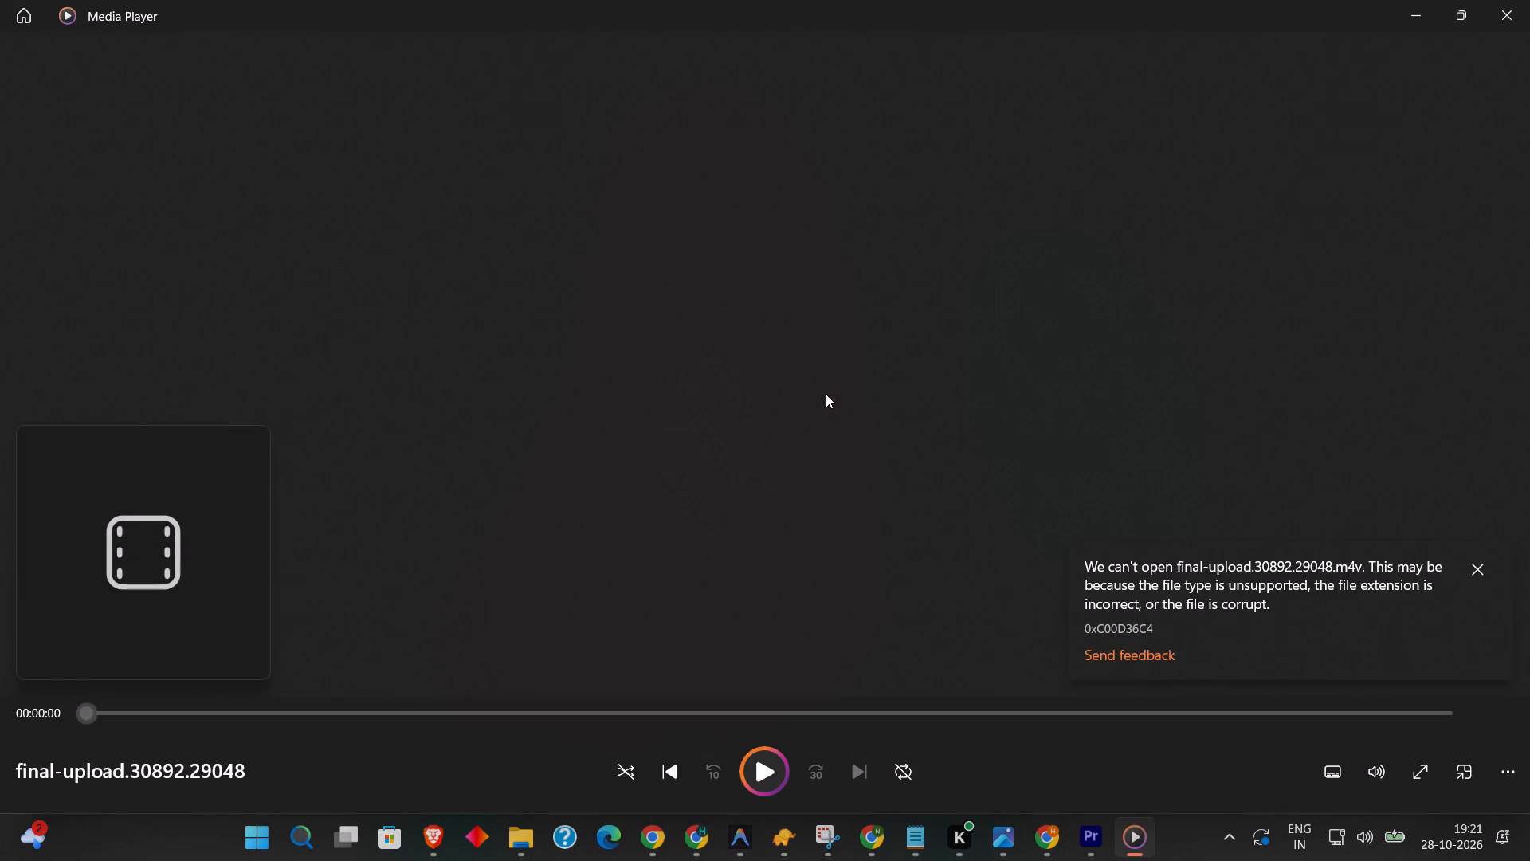
left_click(1528, 8)
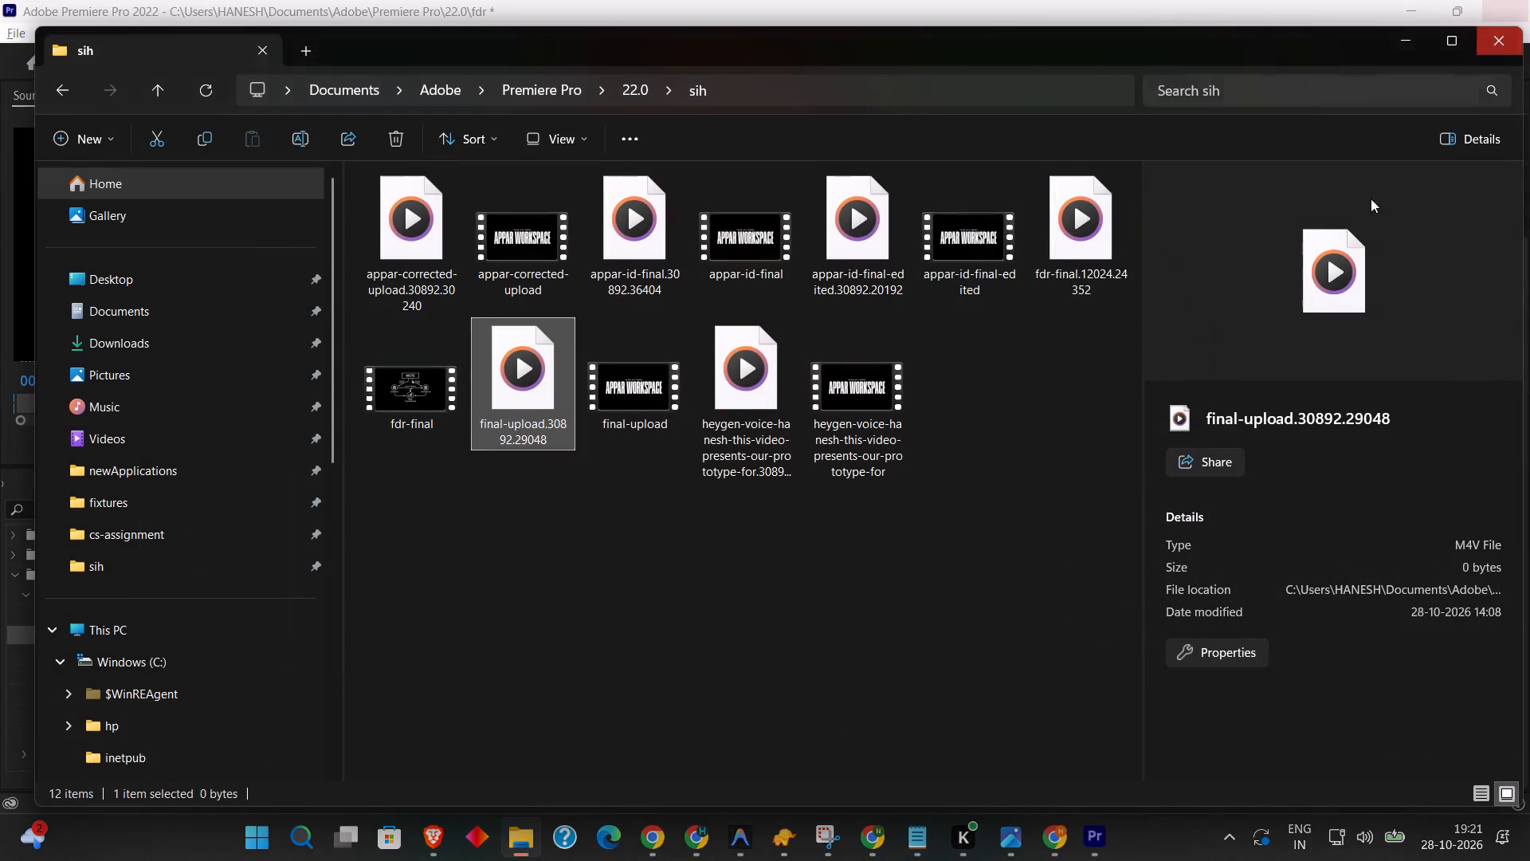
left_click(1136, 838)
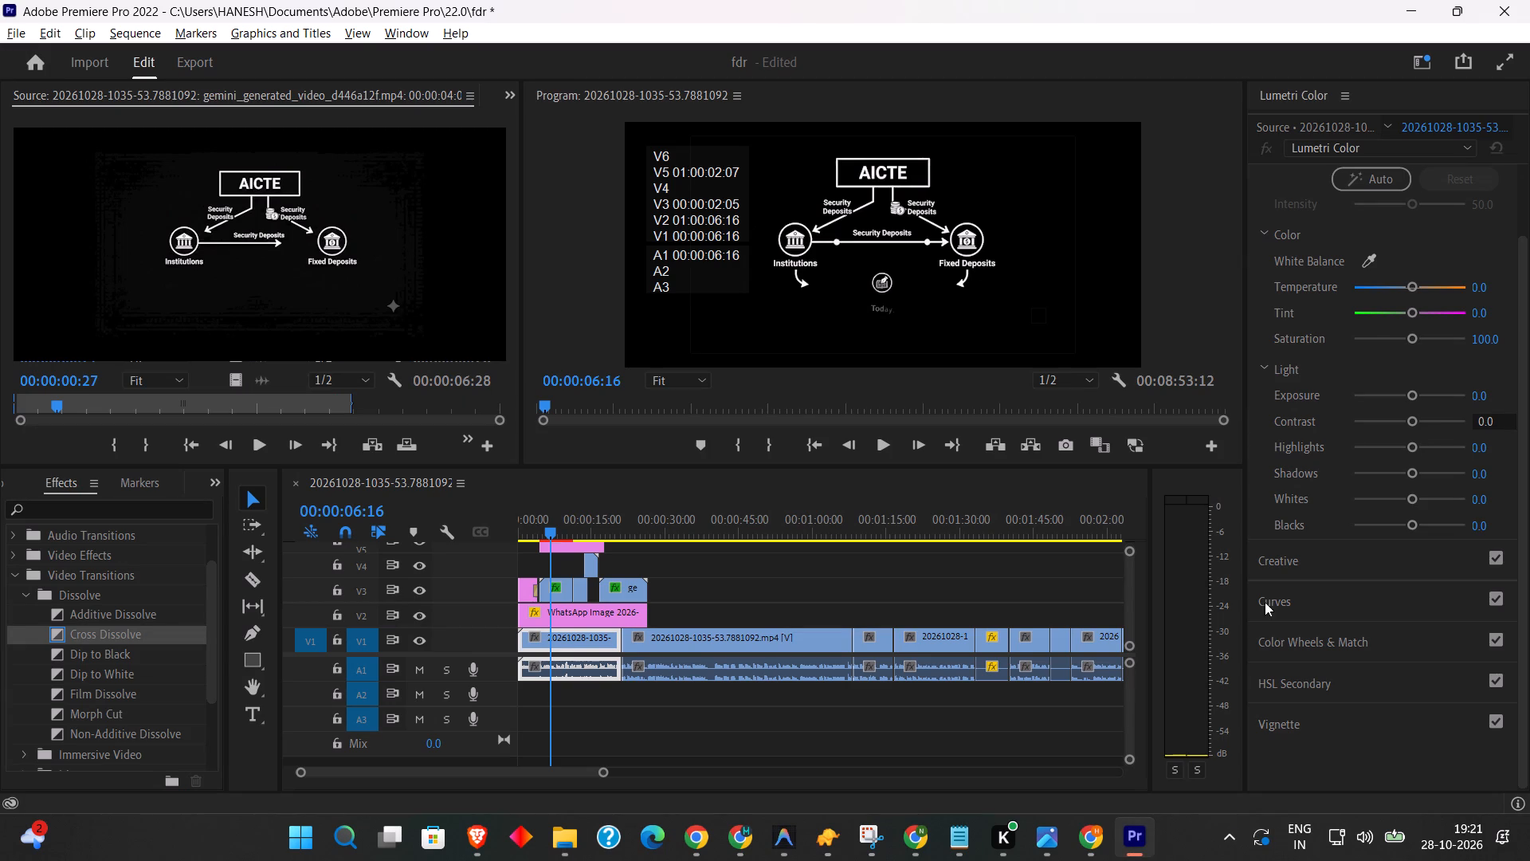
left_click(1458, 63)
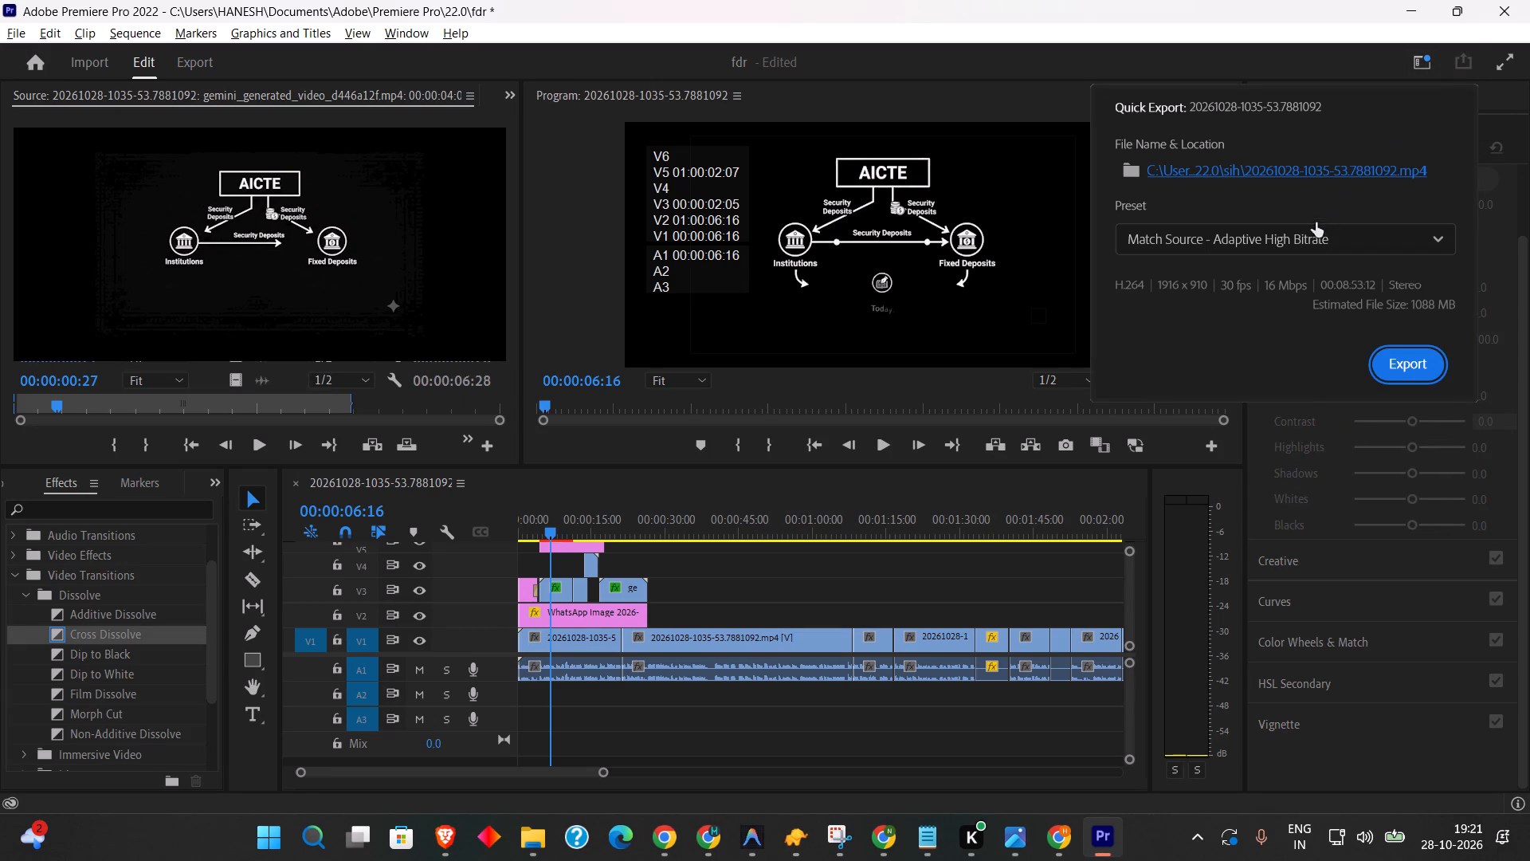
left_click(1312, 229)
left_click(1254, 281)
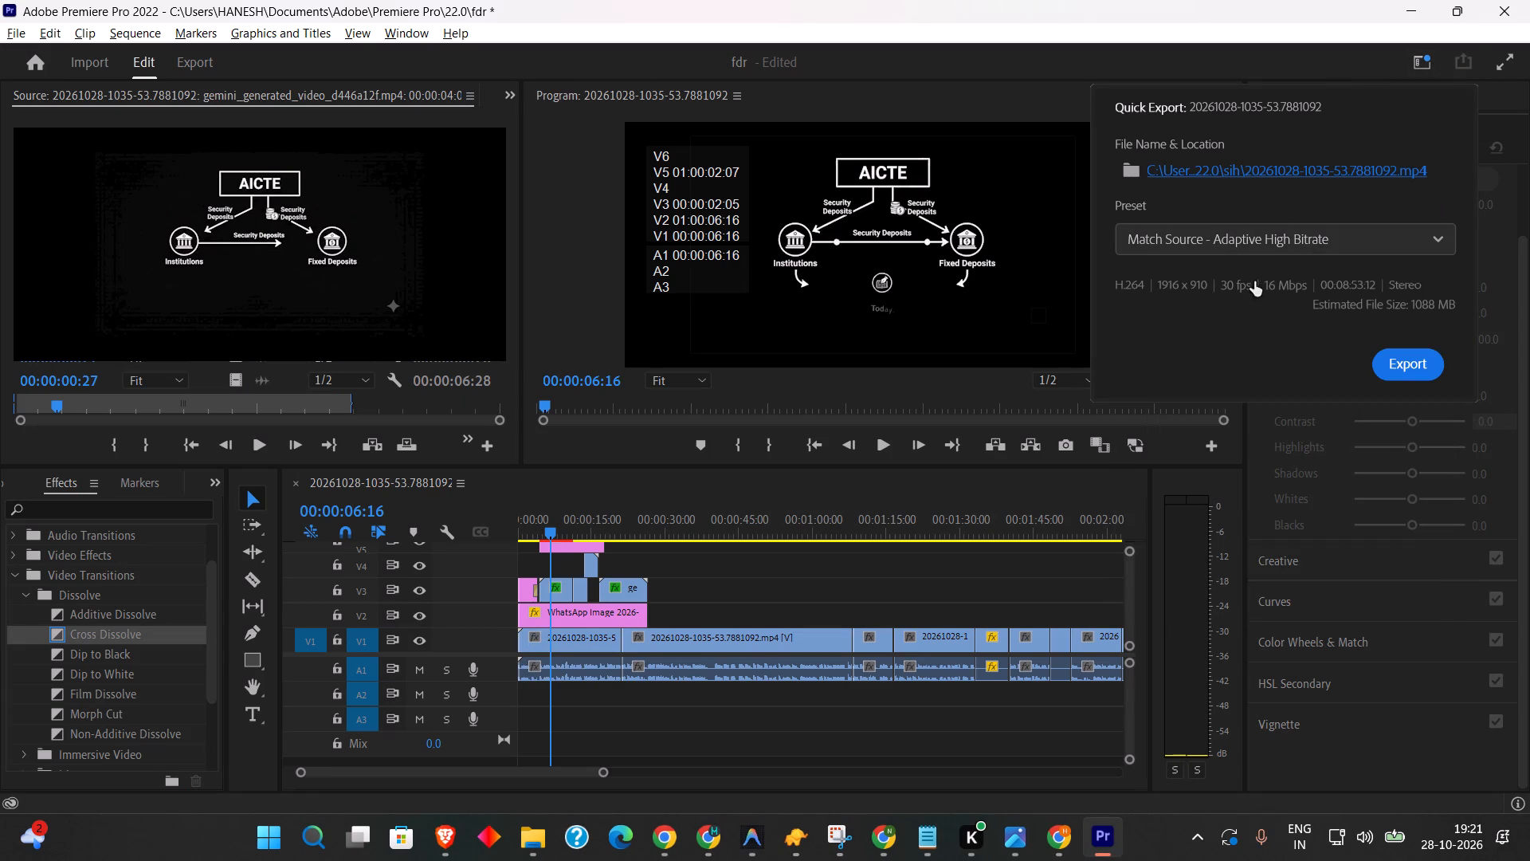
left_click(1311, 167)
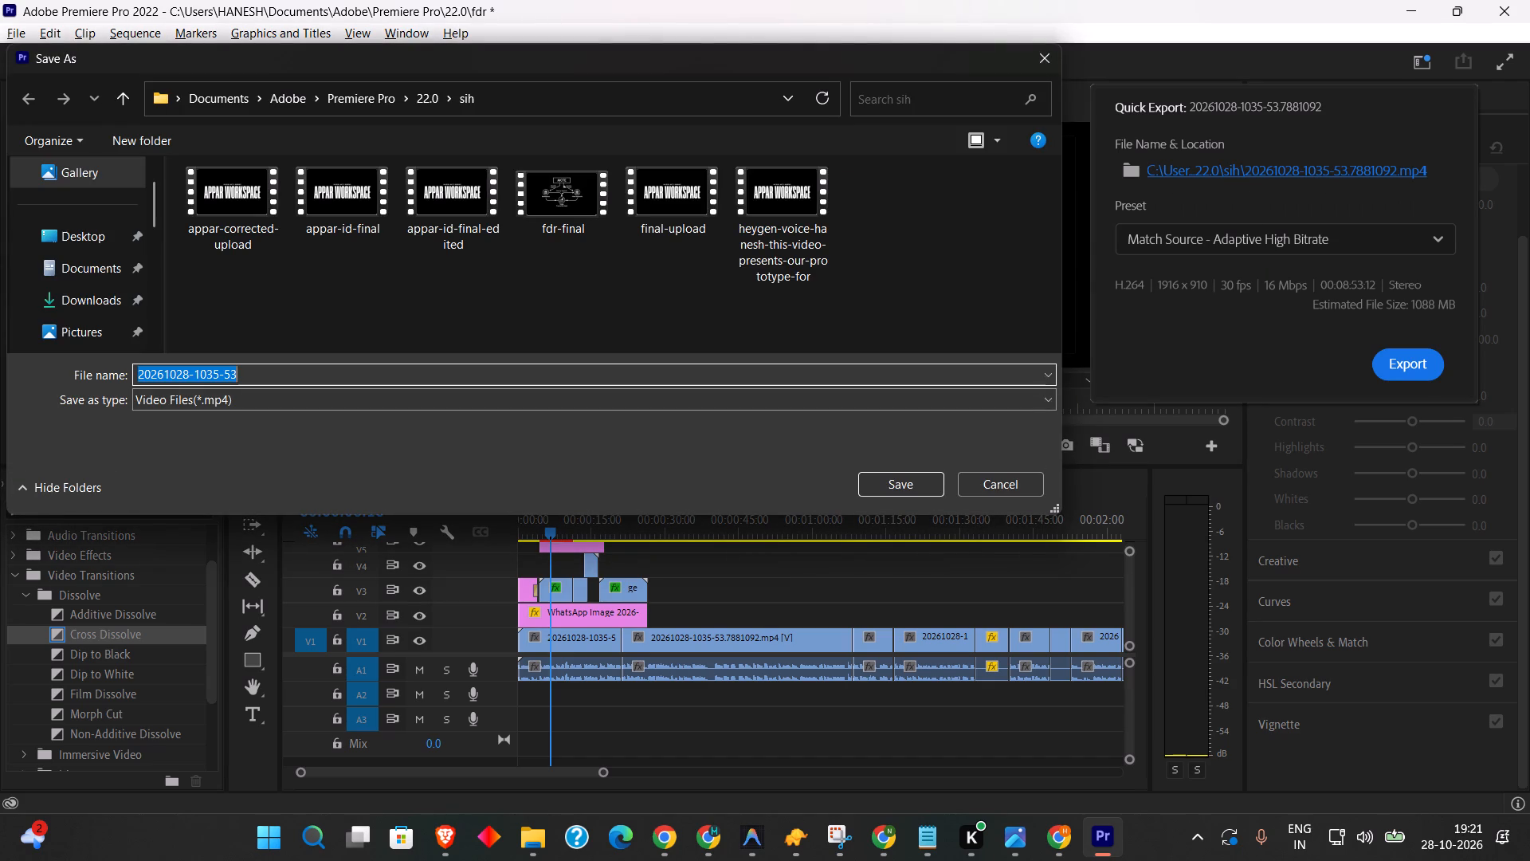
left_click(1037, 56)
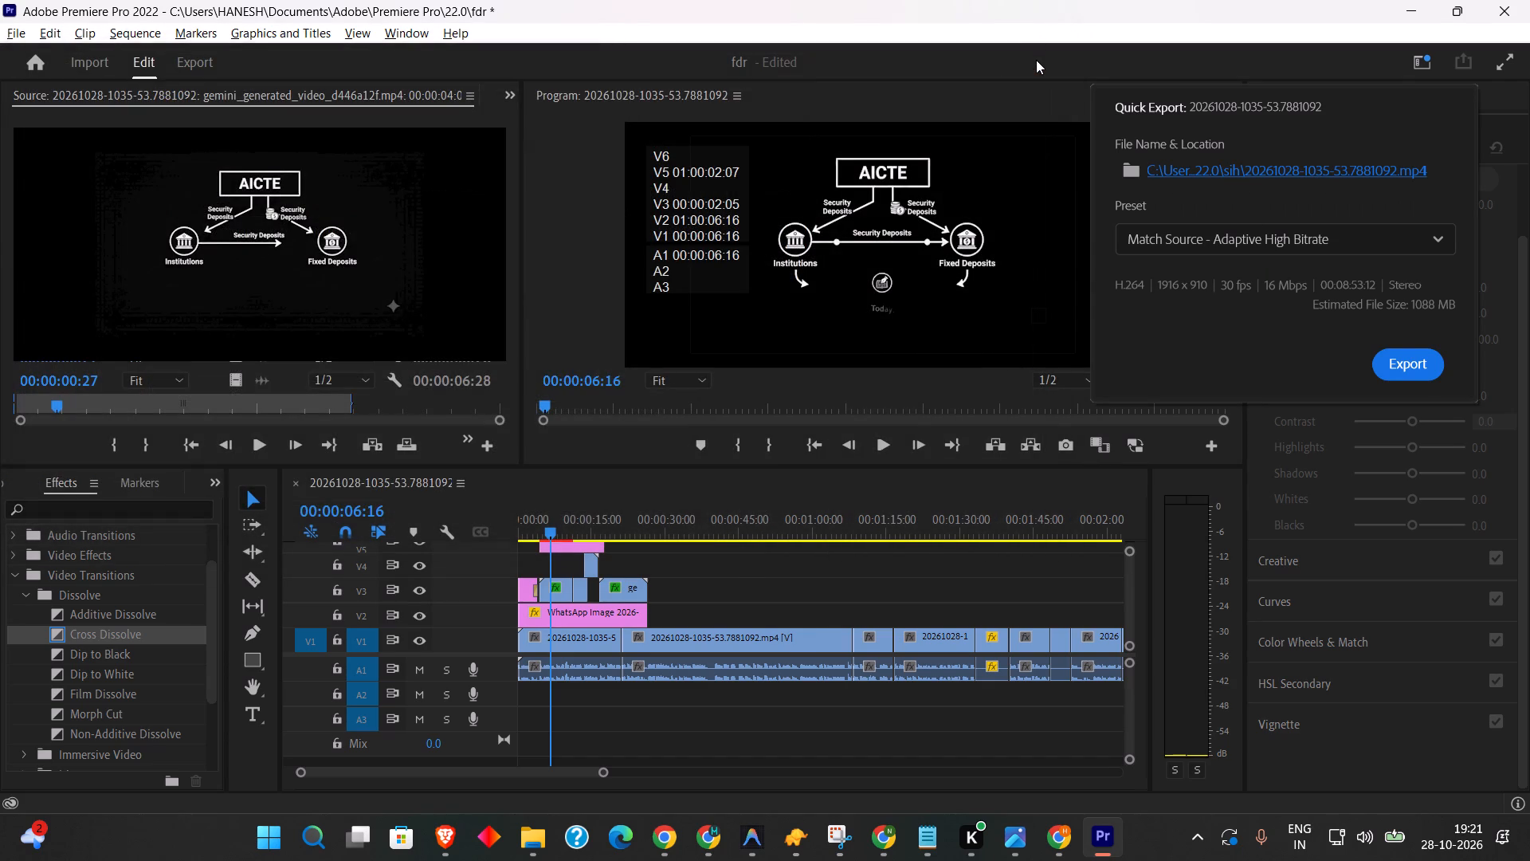
Play the fdr-final video from the sih folder and skim through its second half to the end.
key("alt+Tab")
left_click(696, 552)
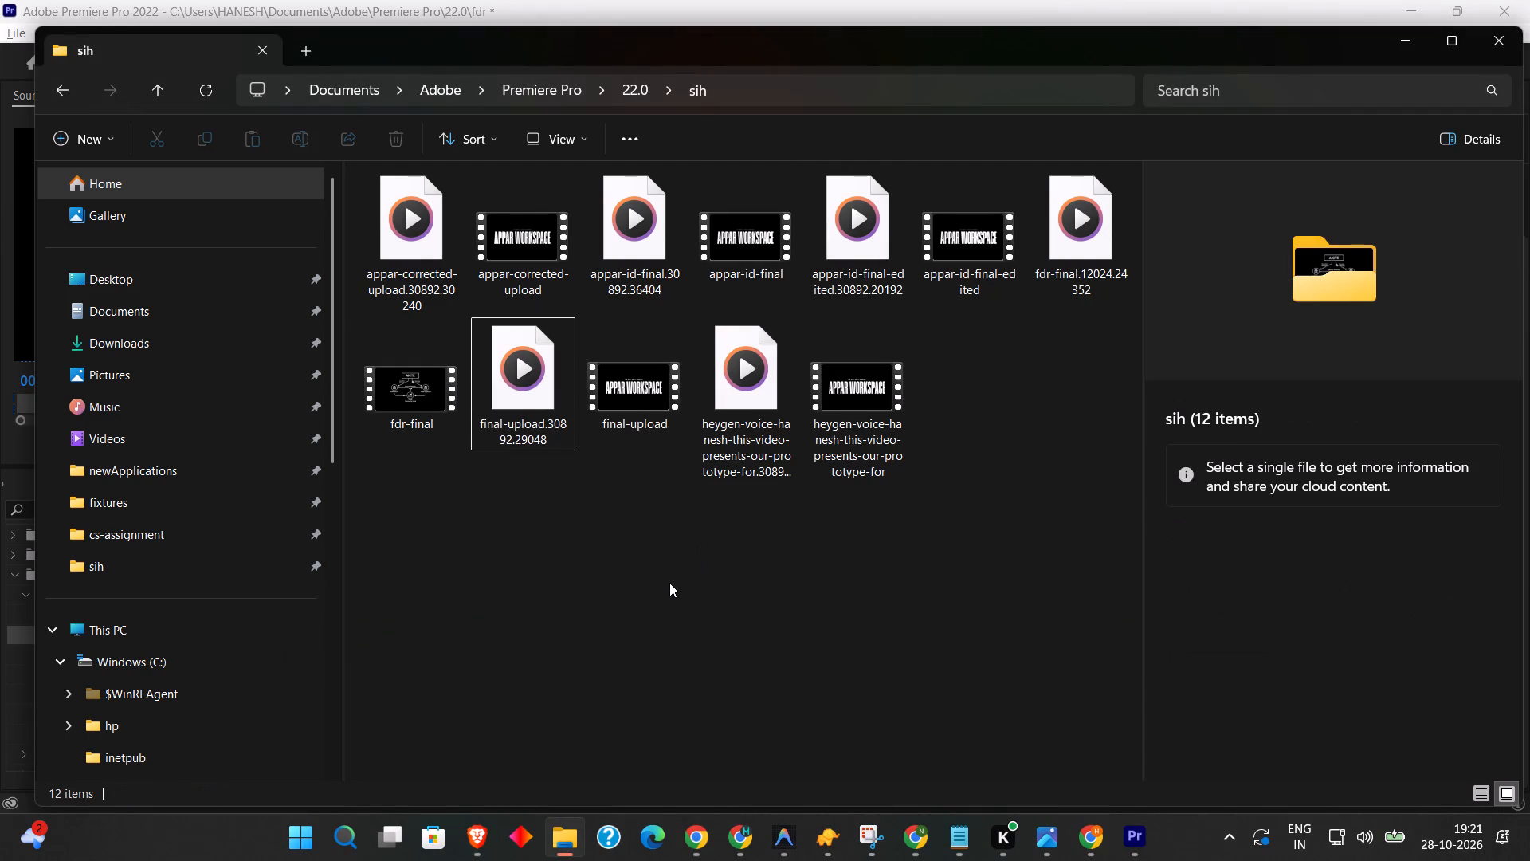
double_click(402, 379)
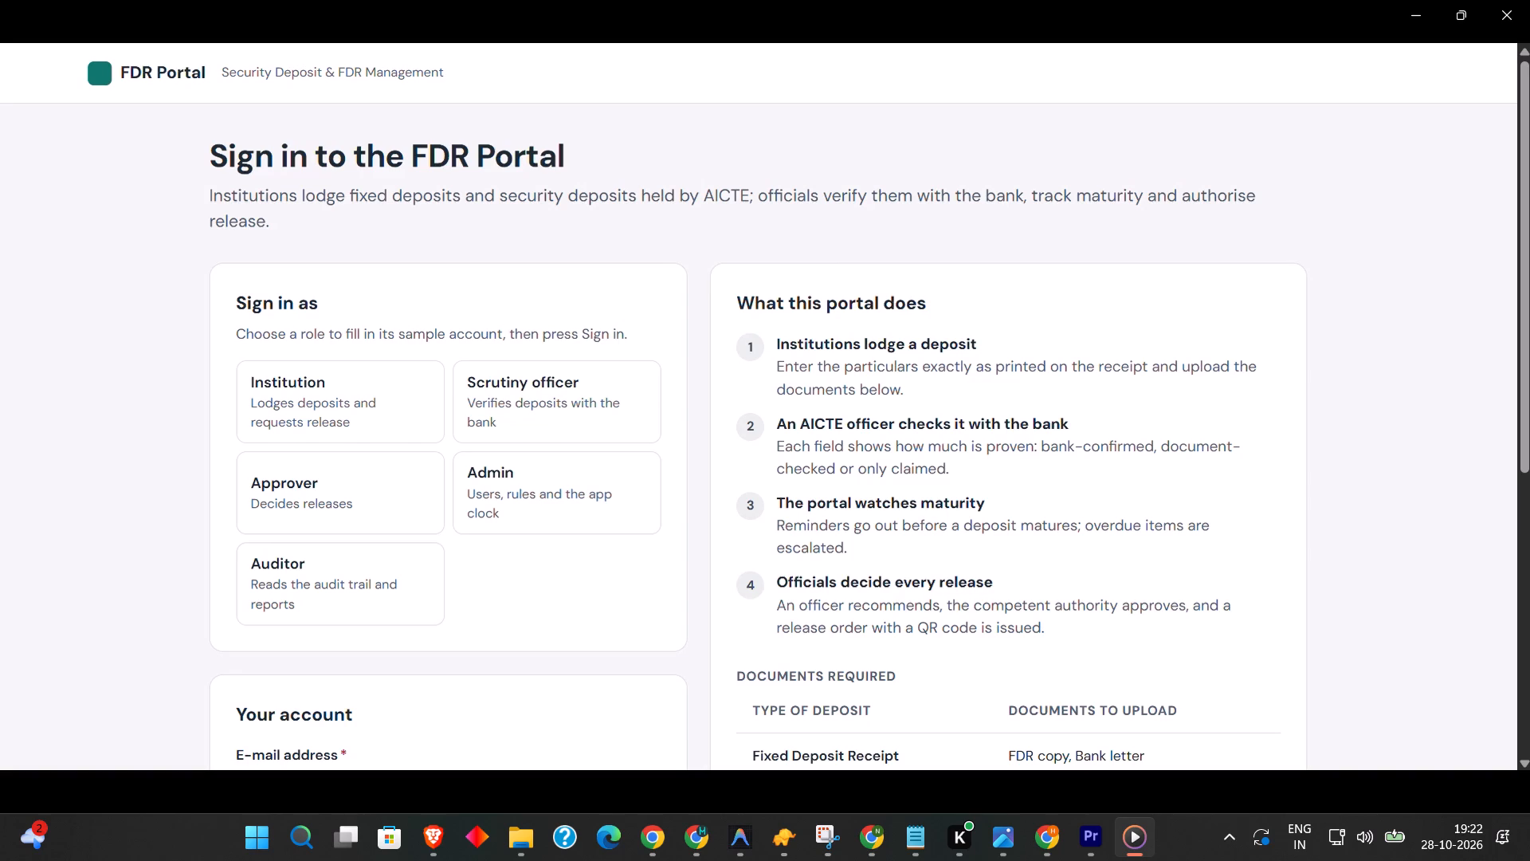
left_click(756, 708)
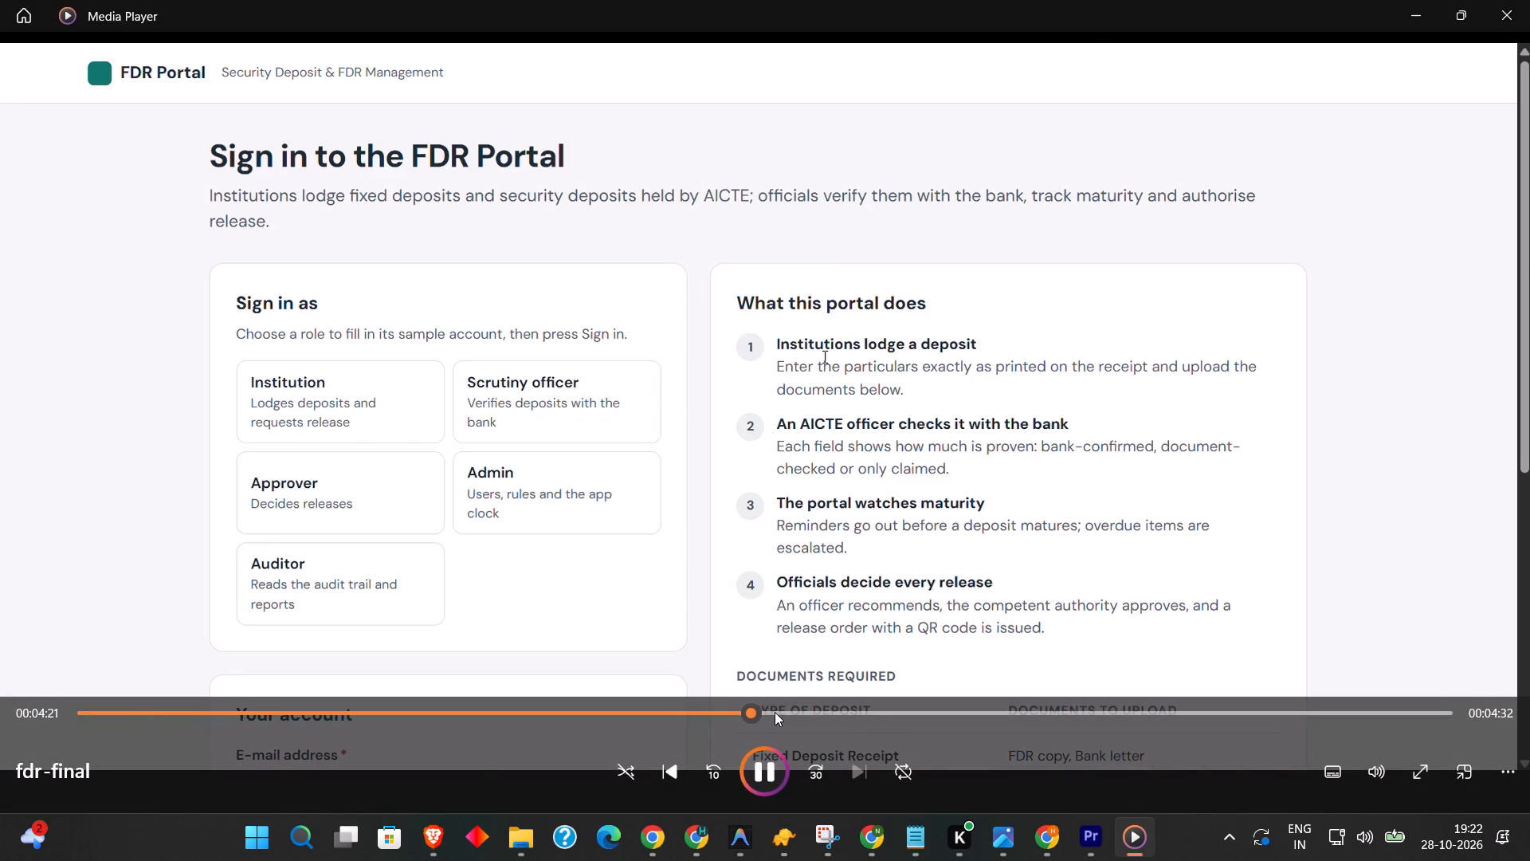
left_click(869, 714)
left_click(1071, 714)
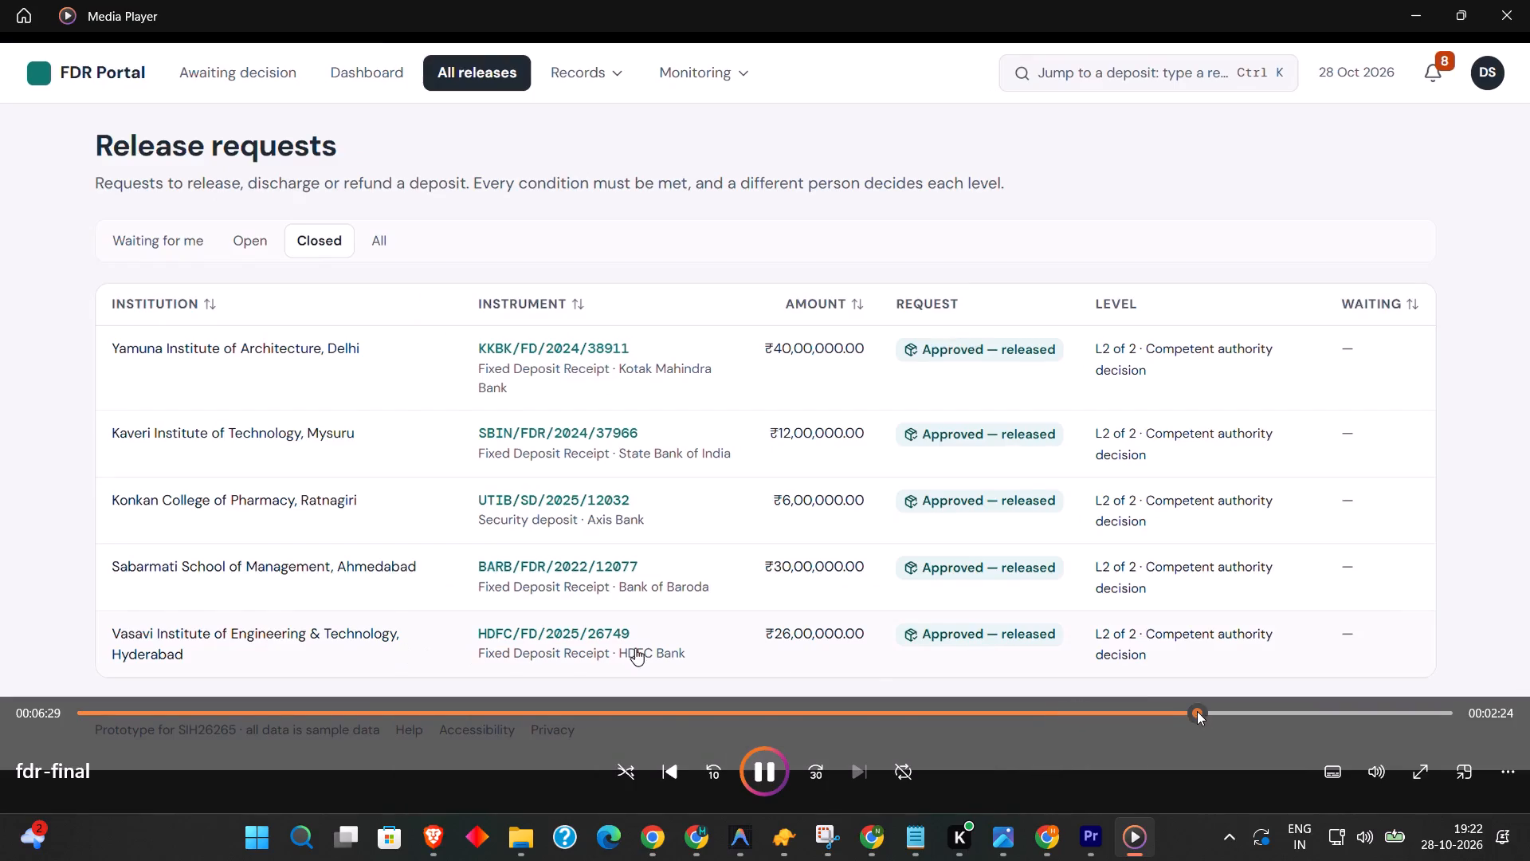
left_click(1197, 711)
left_click(1300, 708)
left_click(1414, 713)
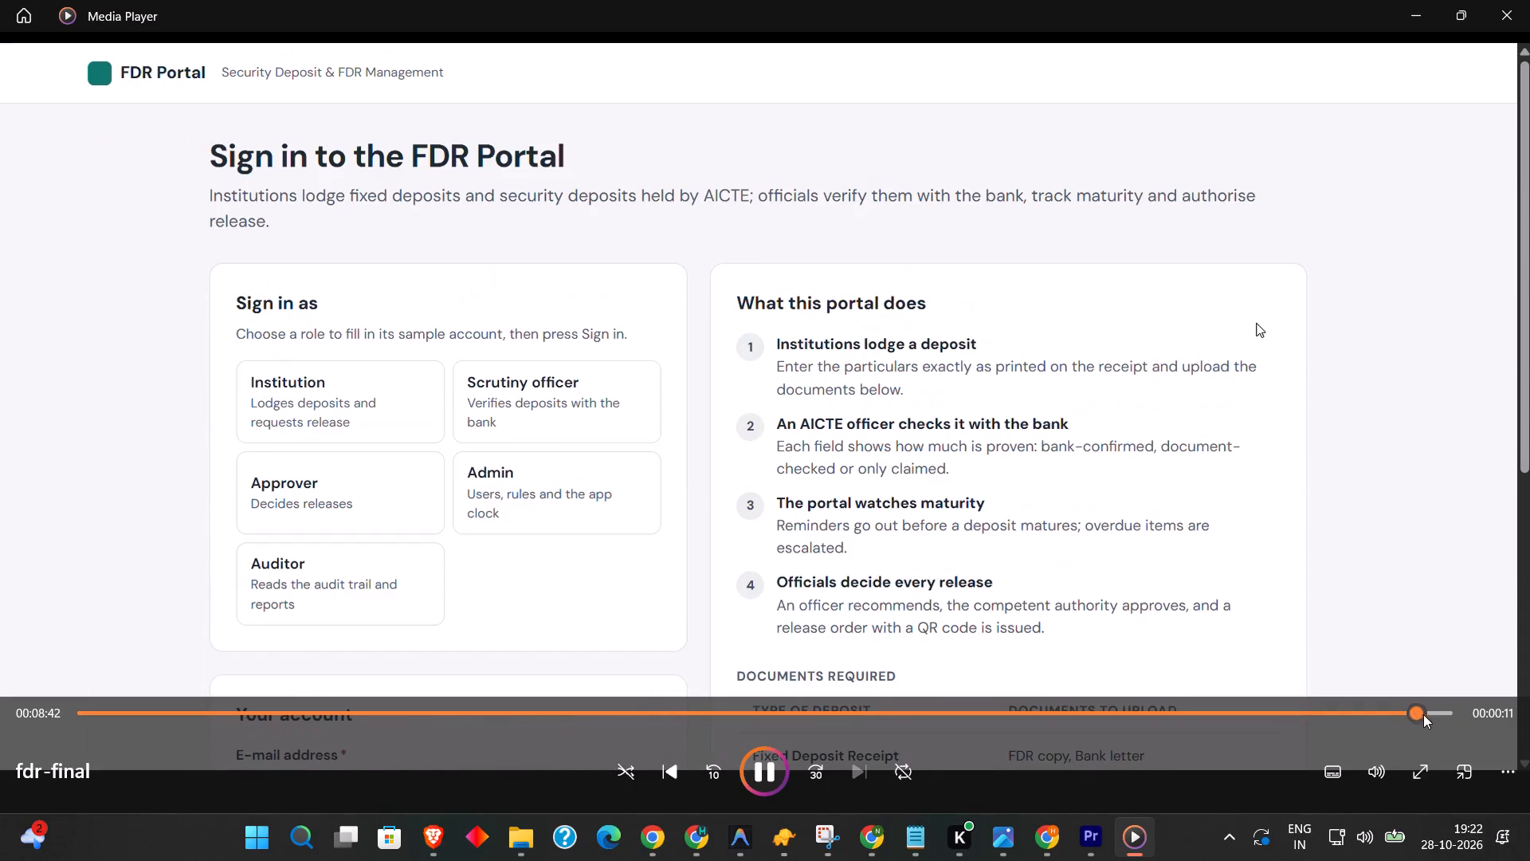
left_click(1445, 714)
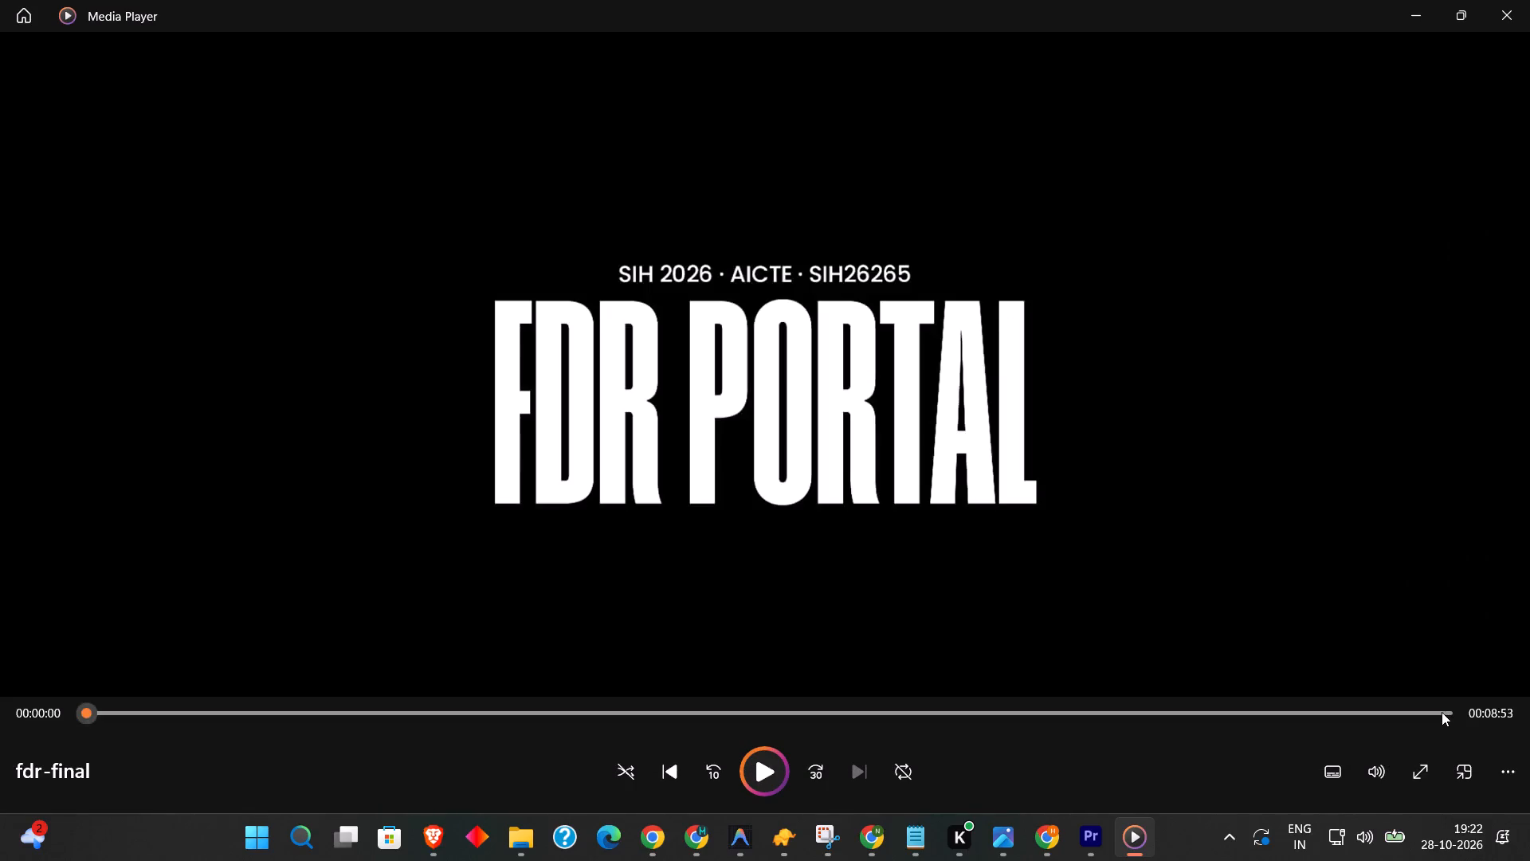
left_click(1442, 712)
left_click(1440, 711)
left_click(1431, 711)
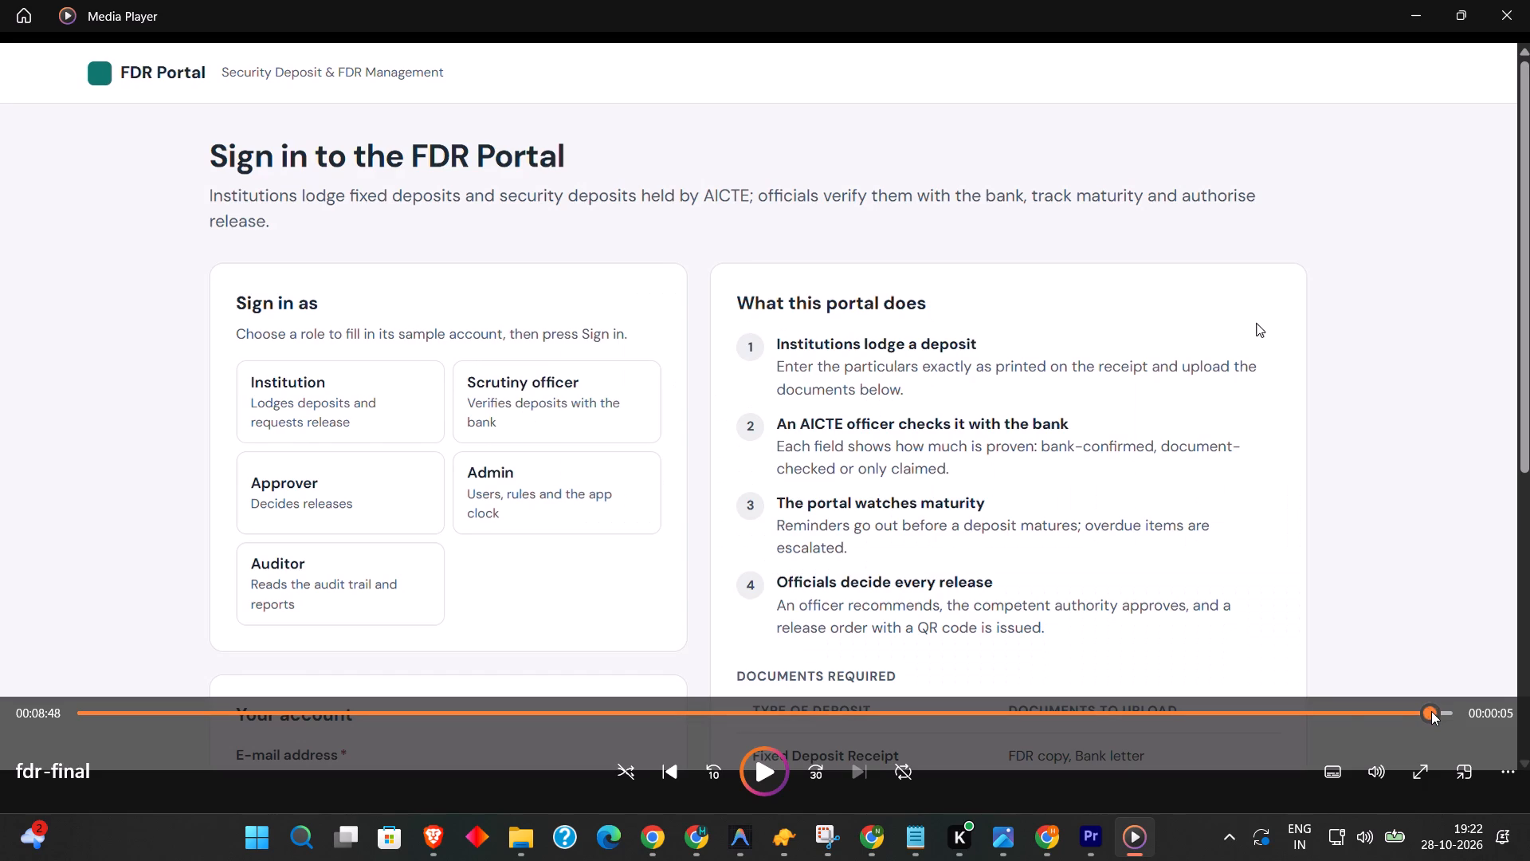
left_click(777, 757)
left_click(1494, 22)
scroll(971, 602, "down", 2)
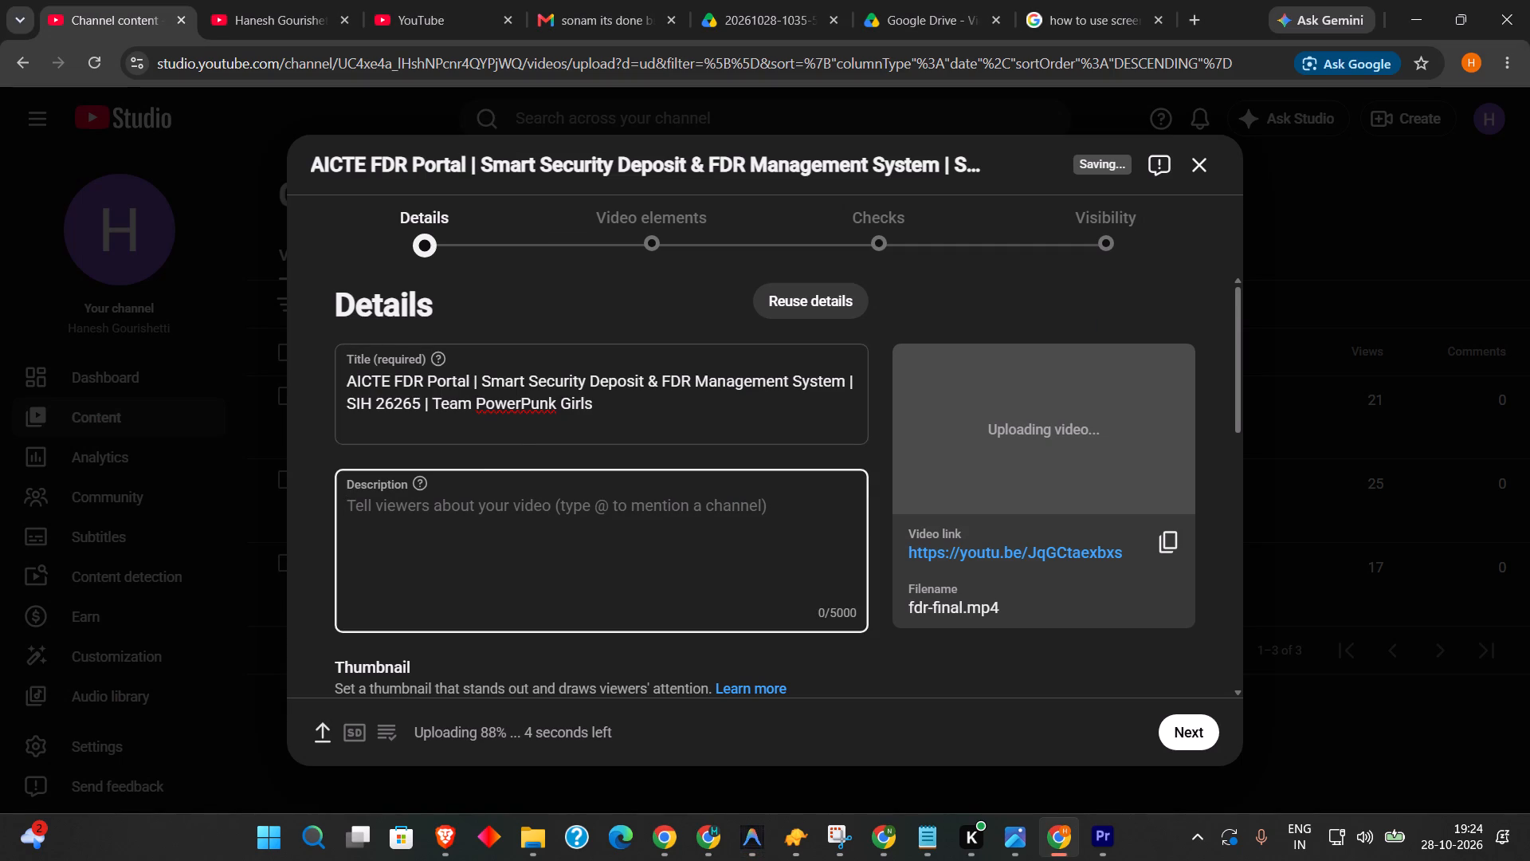
double_click(479, 532)
scroll(479, 538, "up", 4)
left_click(576, 593)
Delete the opening words "🚀 Full project walkthrough of the Security Deposit &" from the start of the description.
scroll(417, 549, "down", 2)
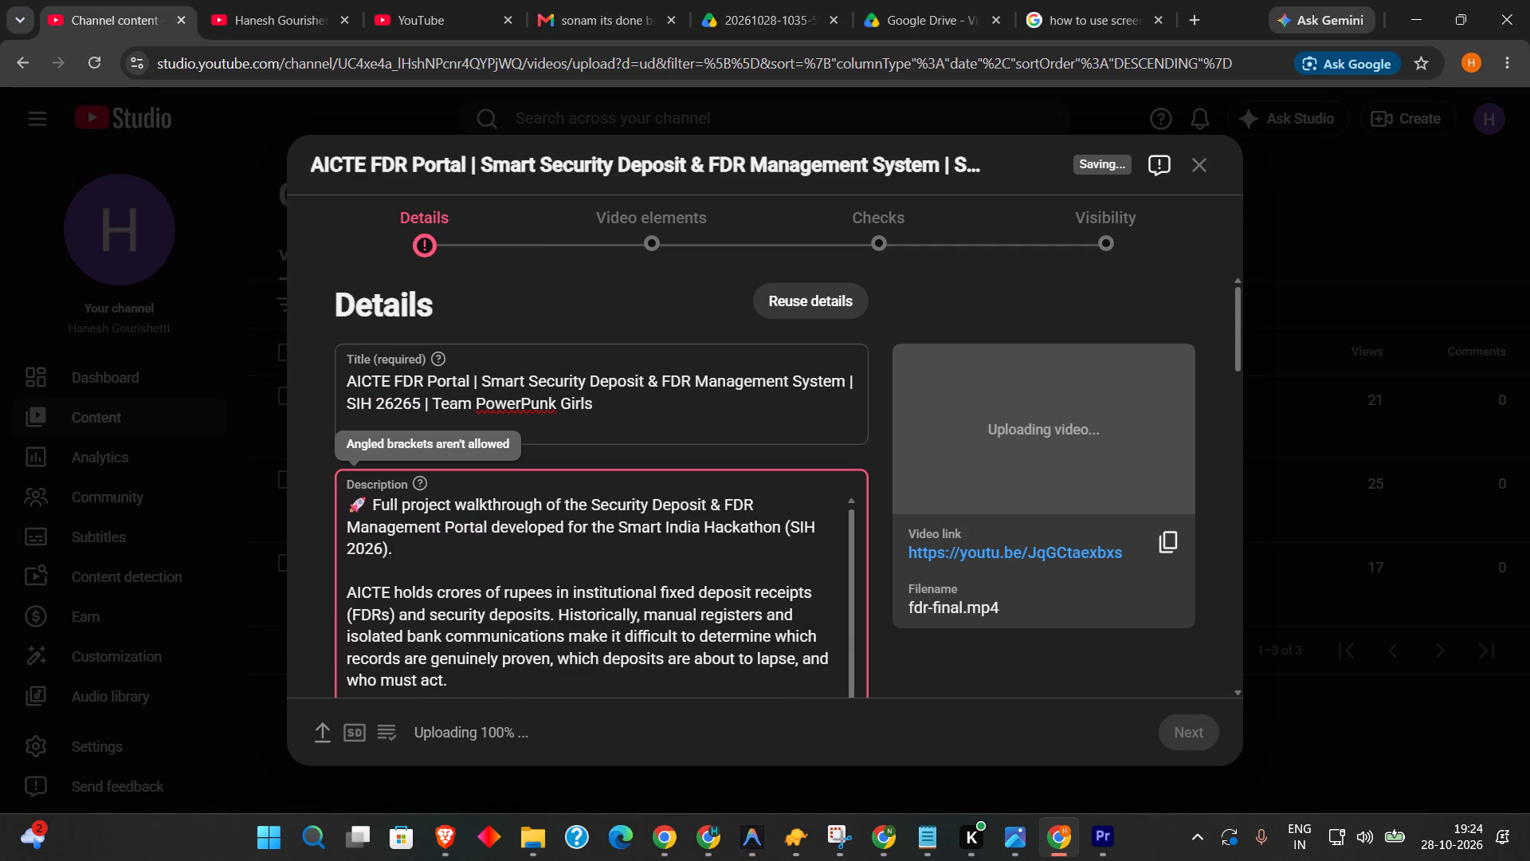
scroll(417, 549, "down", 6)
scroll(422, 551, "up", 2)
scroll(422, 551, "down", 1)
scroll(422, 551, "up", 10)
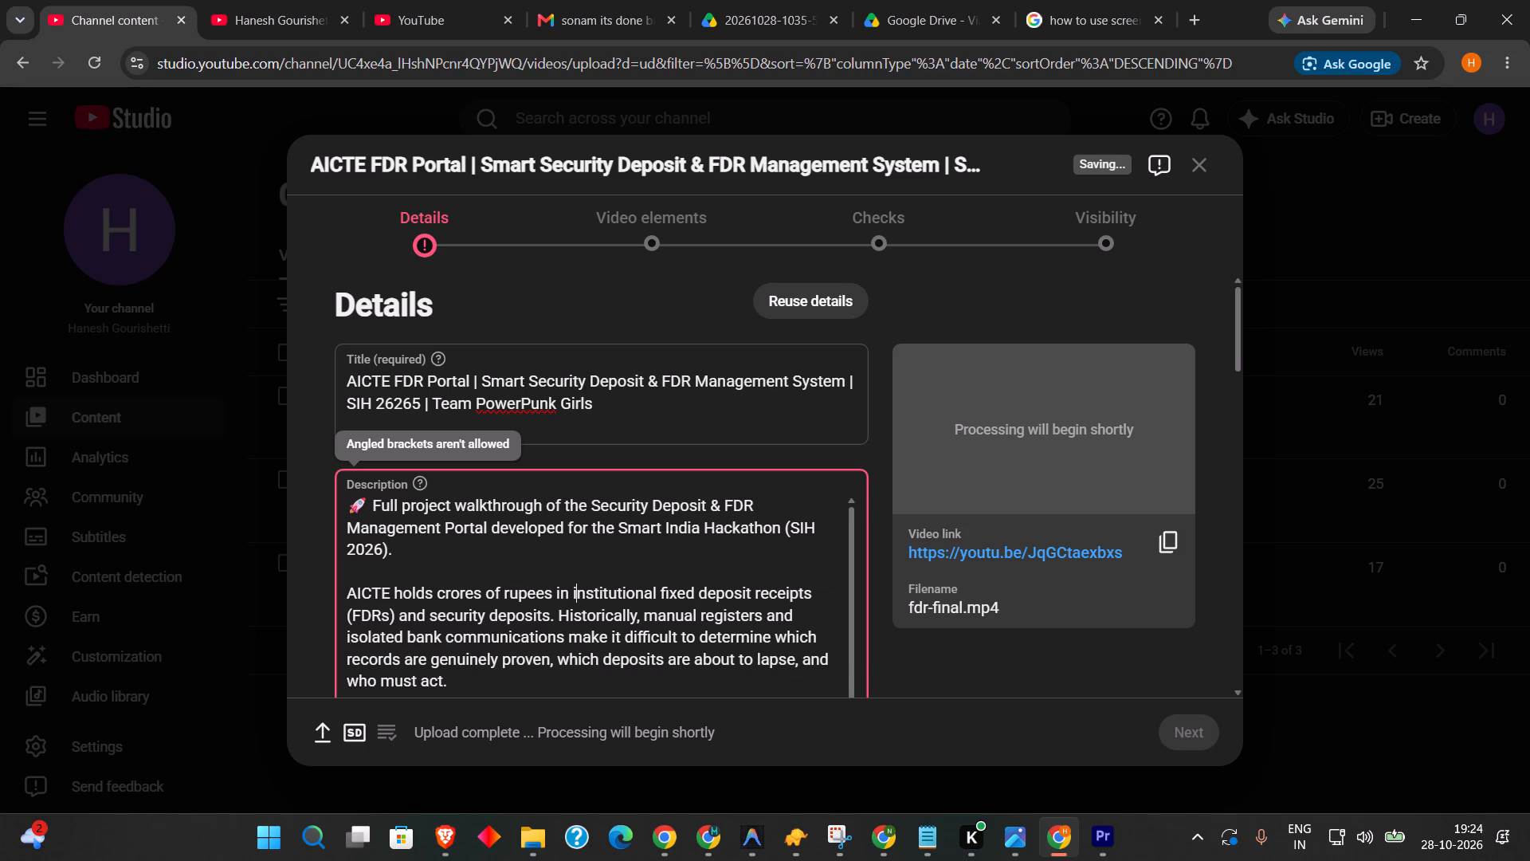
left_click_drag(724, 502, 315, 498)
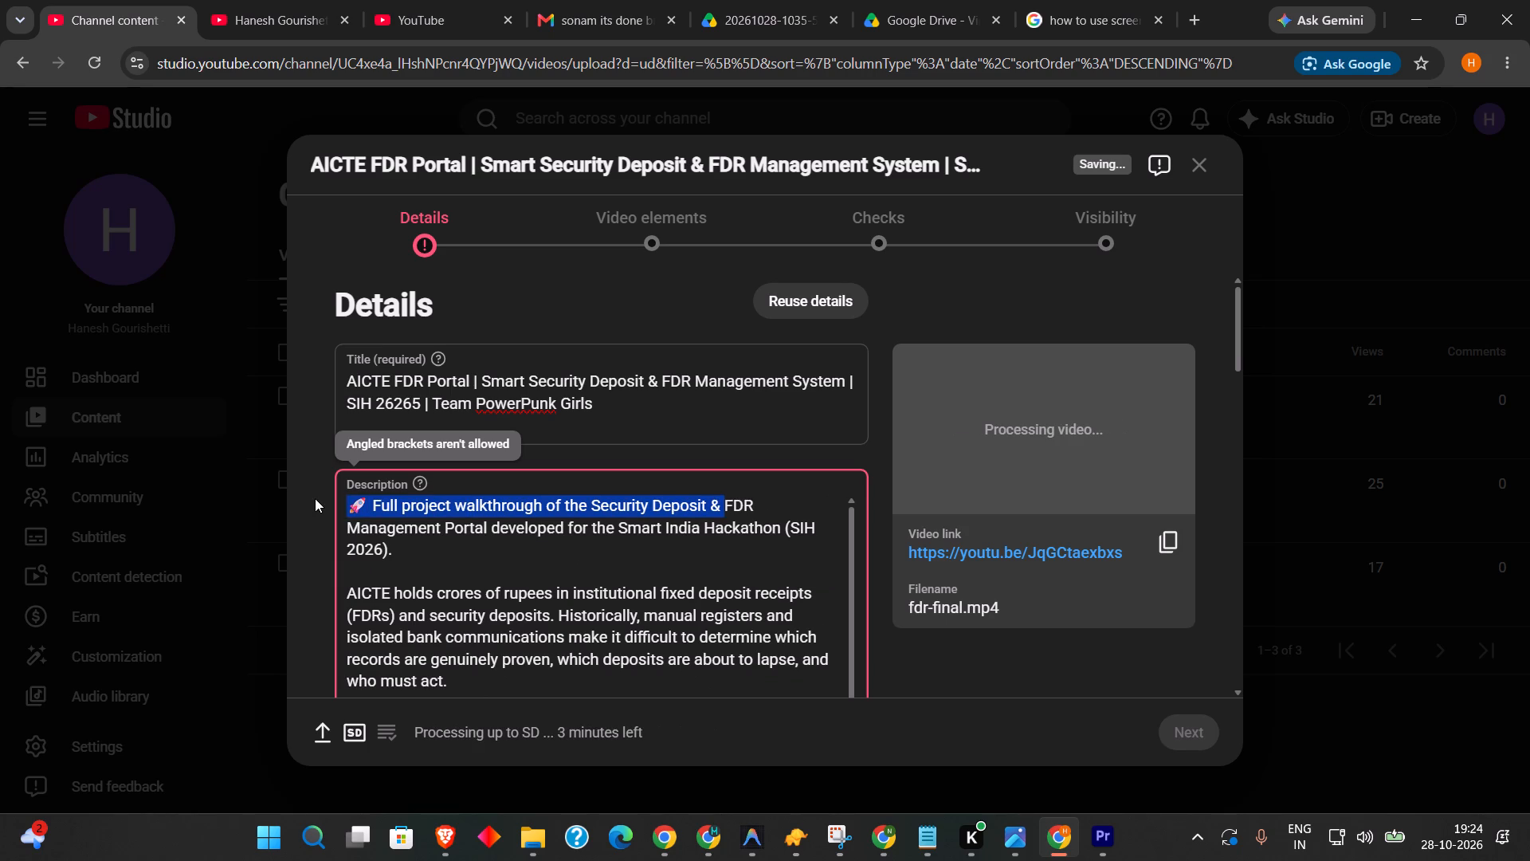
key("BackSpace")
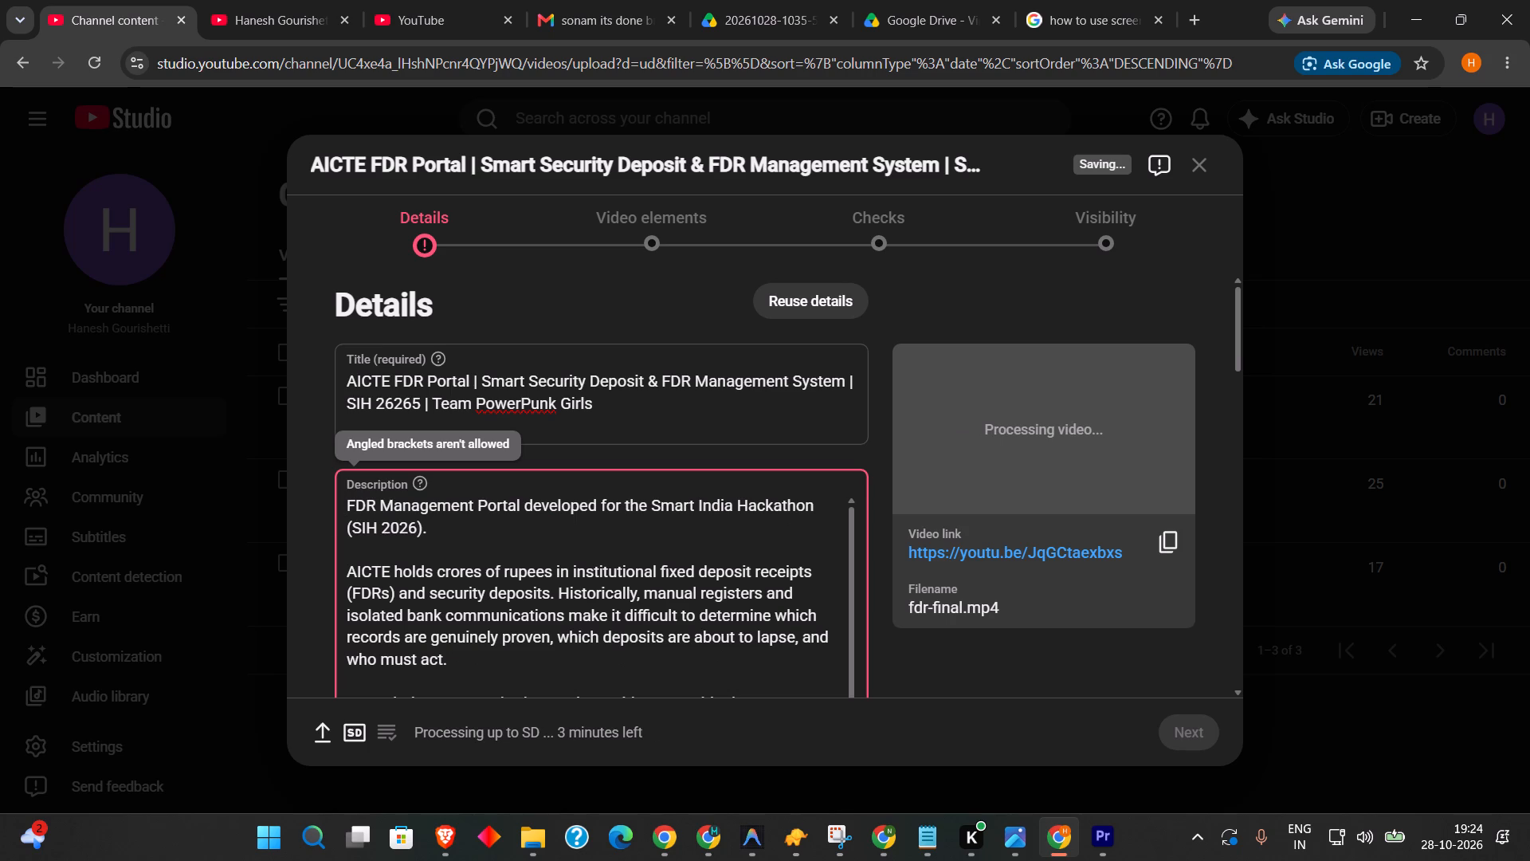
Delete the "VIDEO CHAPTERS / TIMESTAMPS" section from the description, including its surrounding divider lines and an extra blank line before "CORE CAPABILITIES".
left_click(350, 564)
scroll(436, 594, "down", 2)
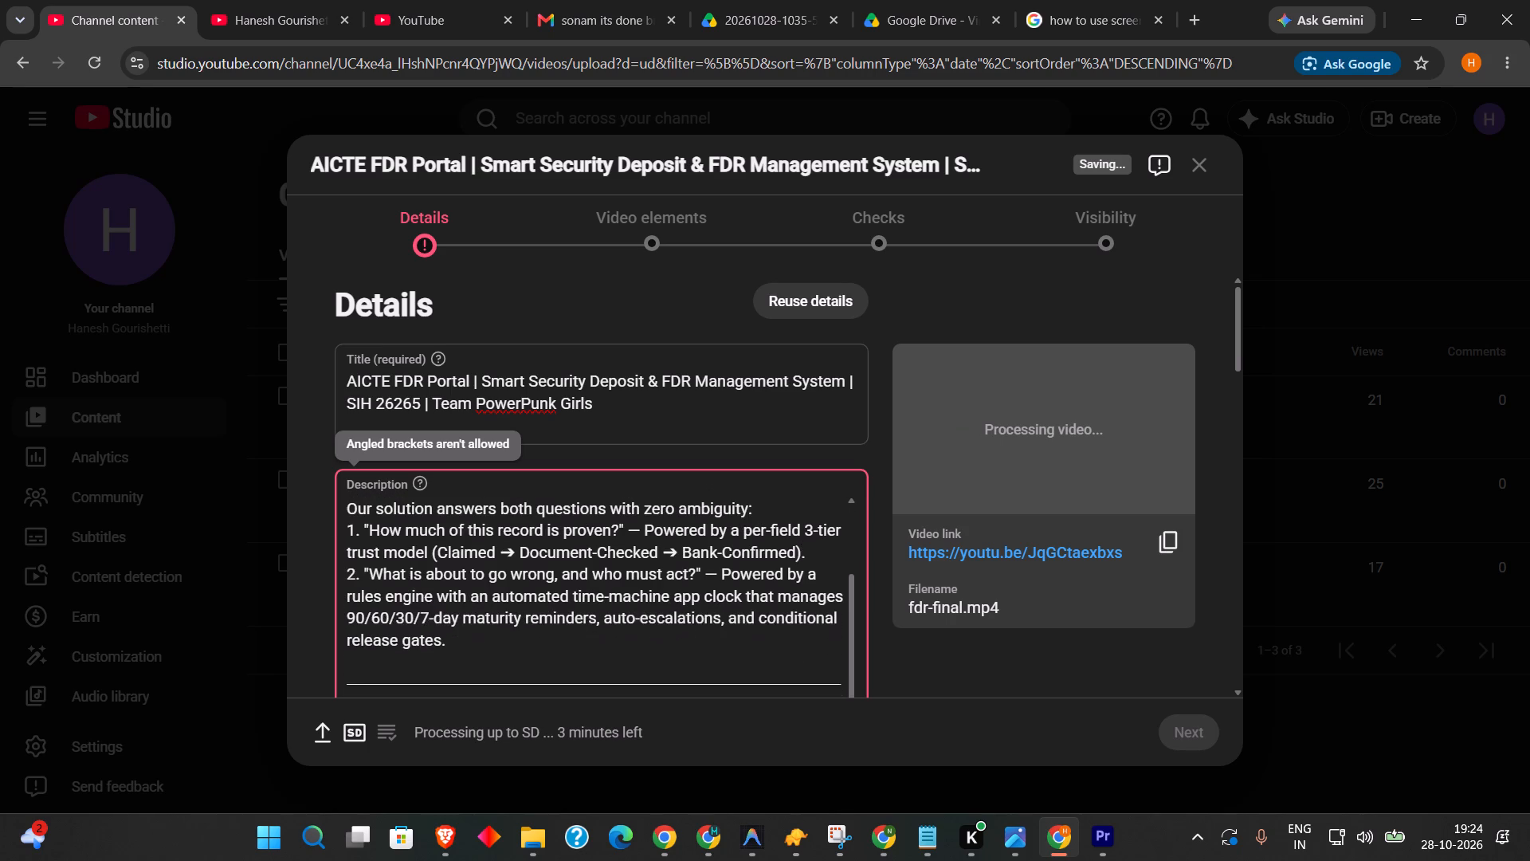
scroll(436, 594, "down", 1)
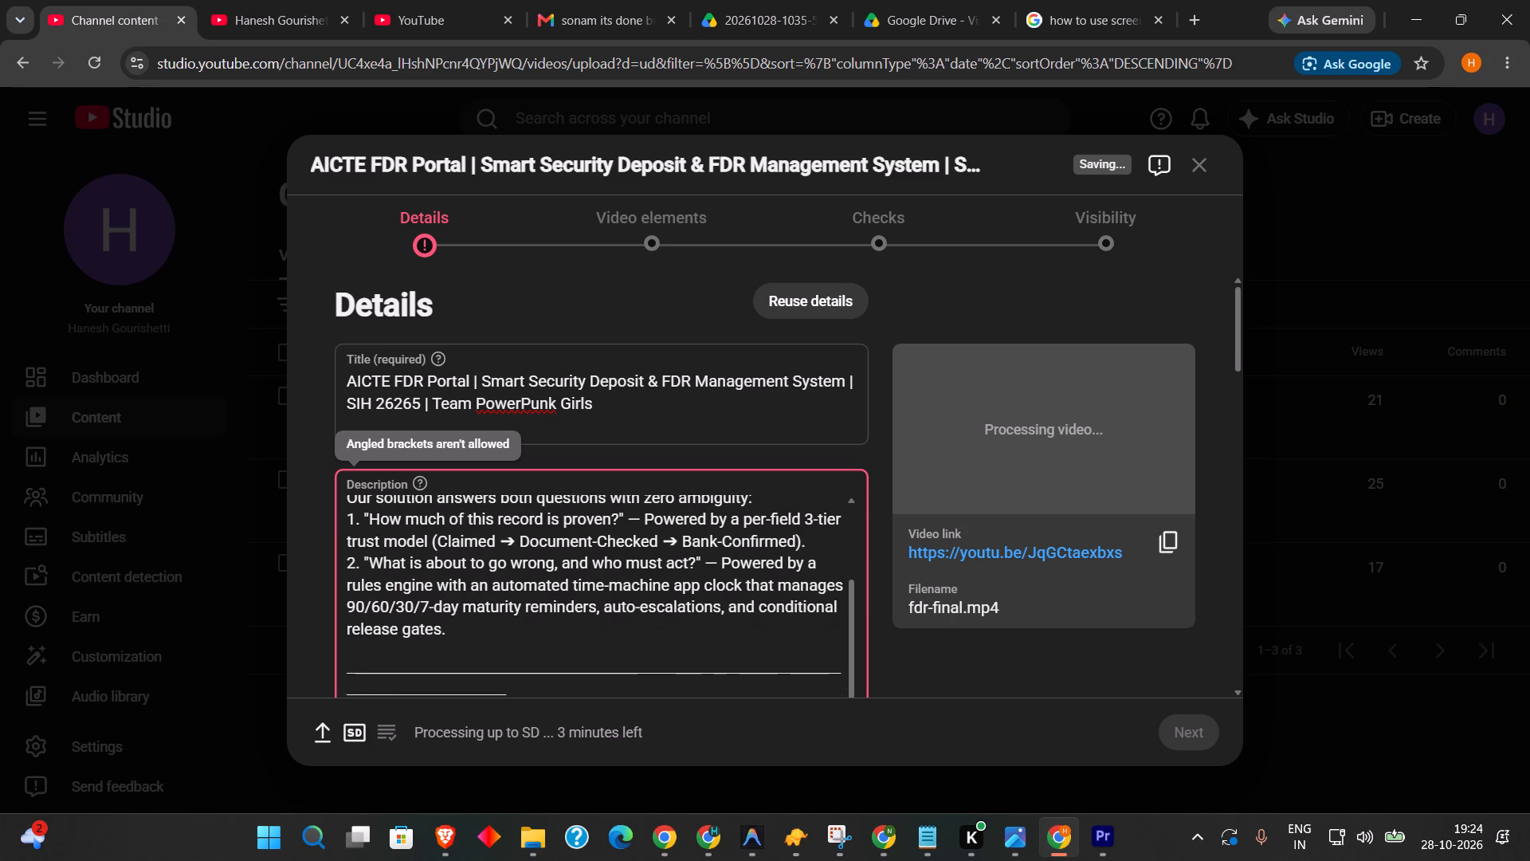
scroll(436, 594, "down", 4)
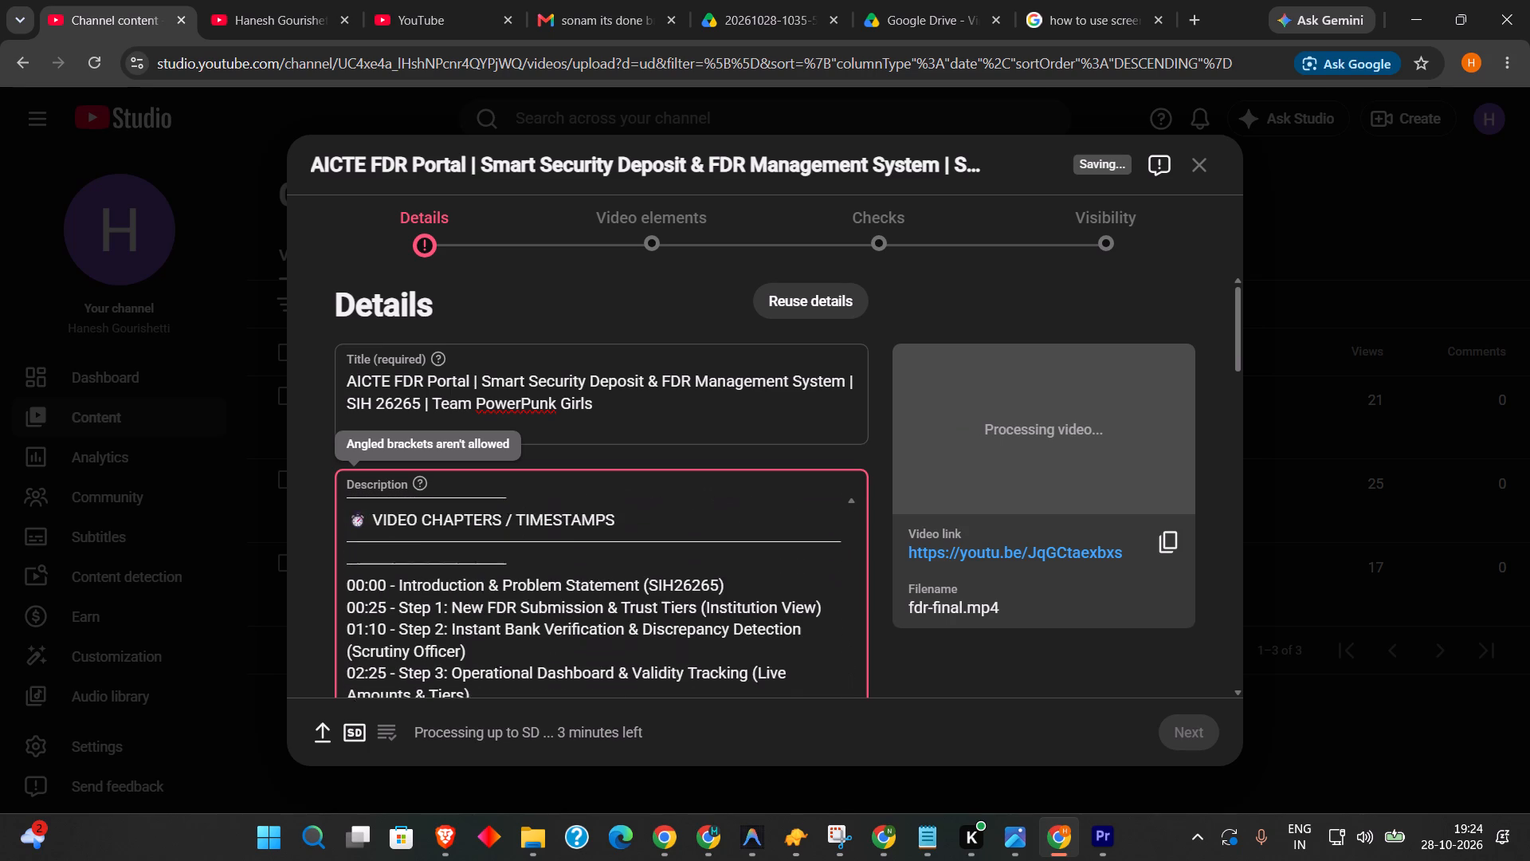
scroll(436, 594, "up", 1)
scroll(436, 594, "down", 1)
scroll(436, 594, "up", 1)
left_click_drag(346, 543, 442, 574)
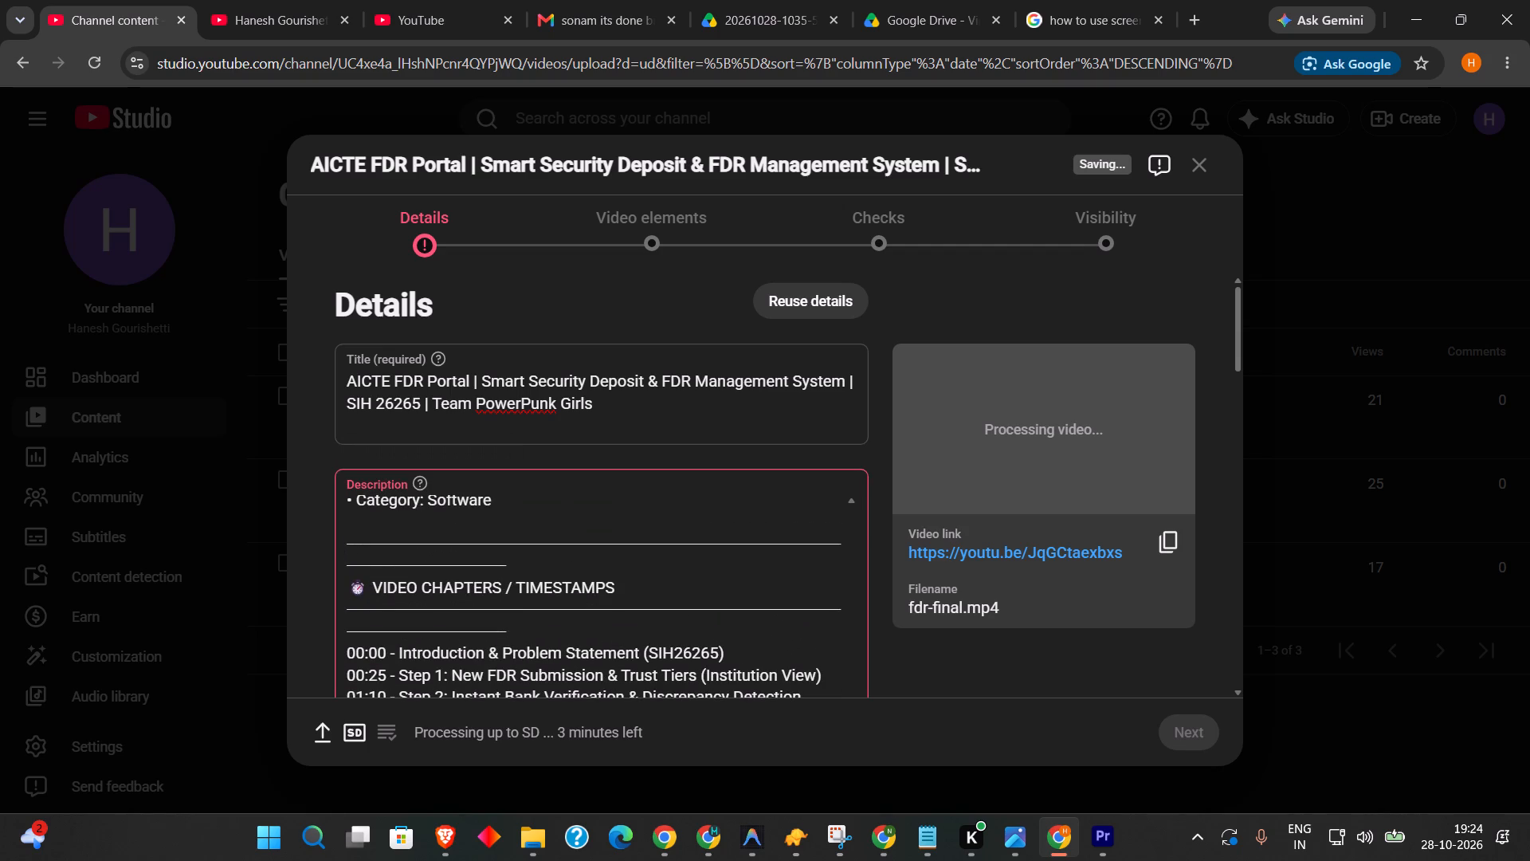
left_click_drag(349, 543, 367, 557)
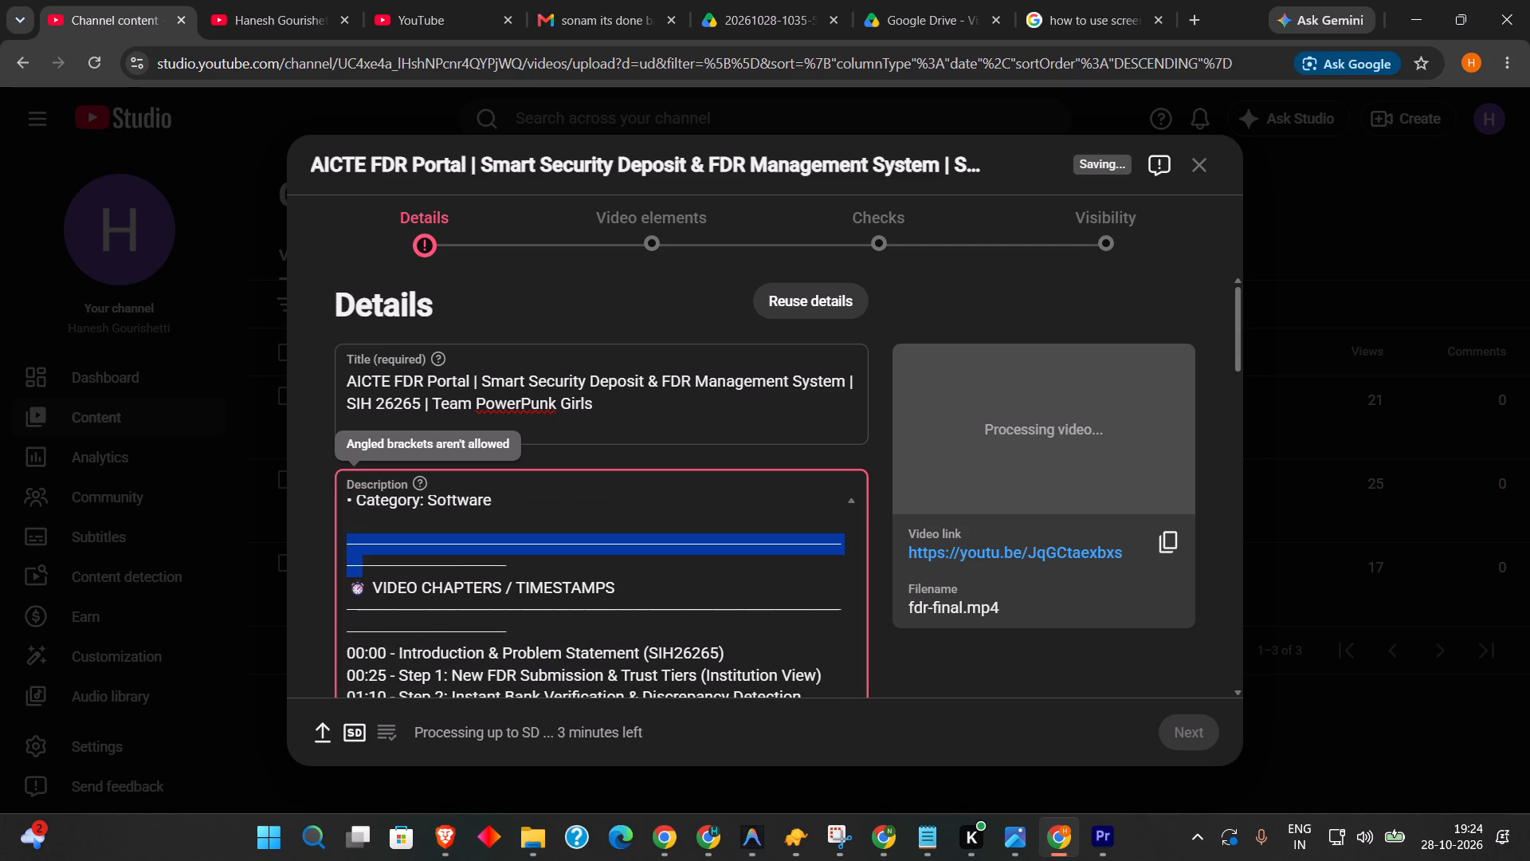
left_click_drag(367, 557, 481, 564)
scroll(396, 582, "down", 5)
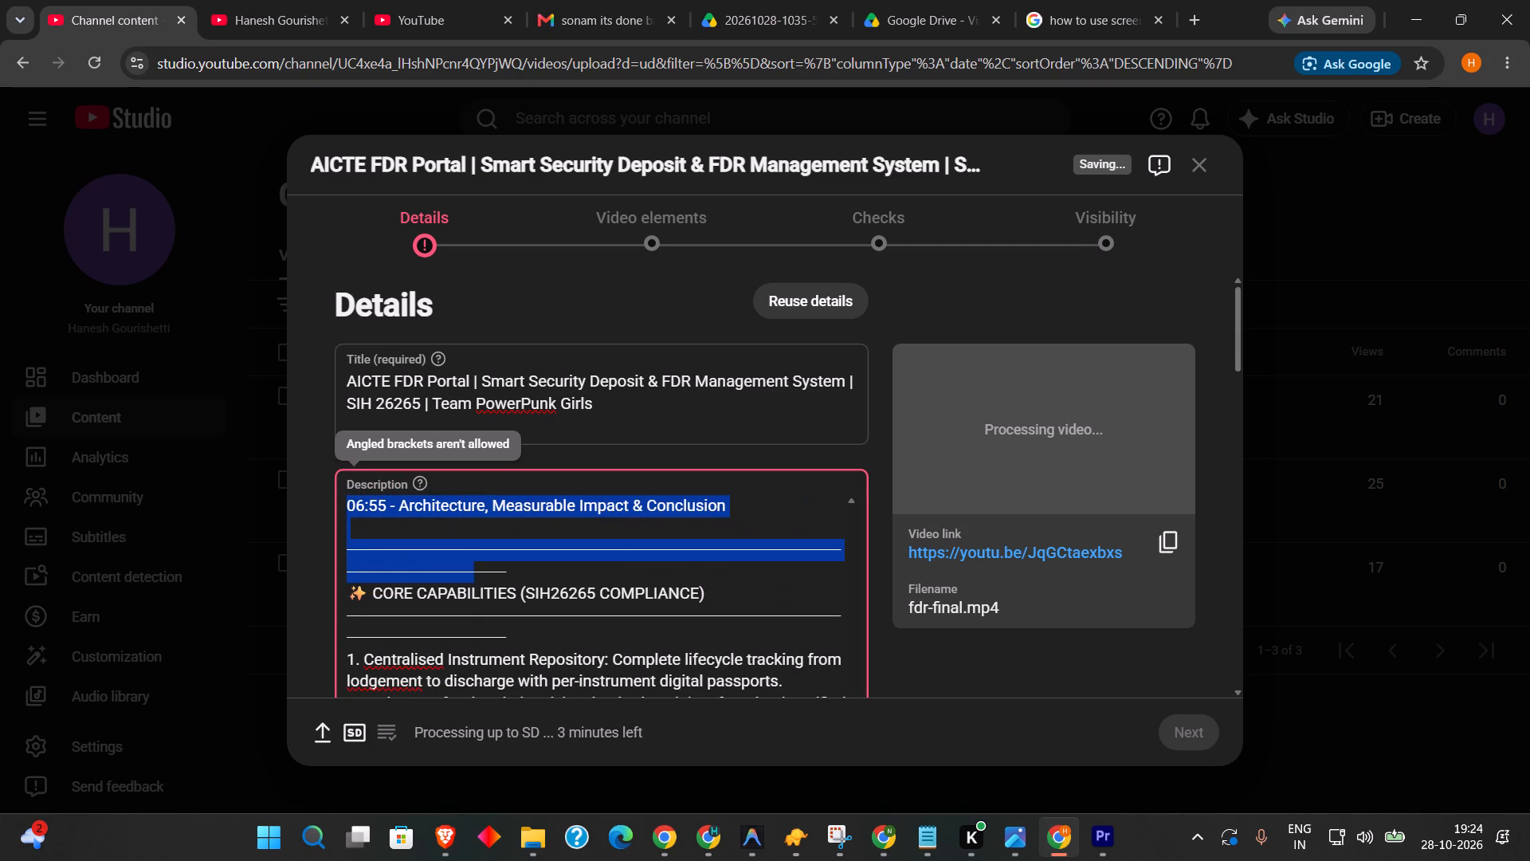
left_click_drag(481, 564, 525, 564)
key("BackSpace")
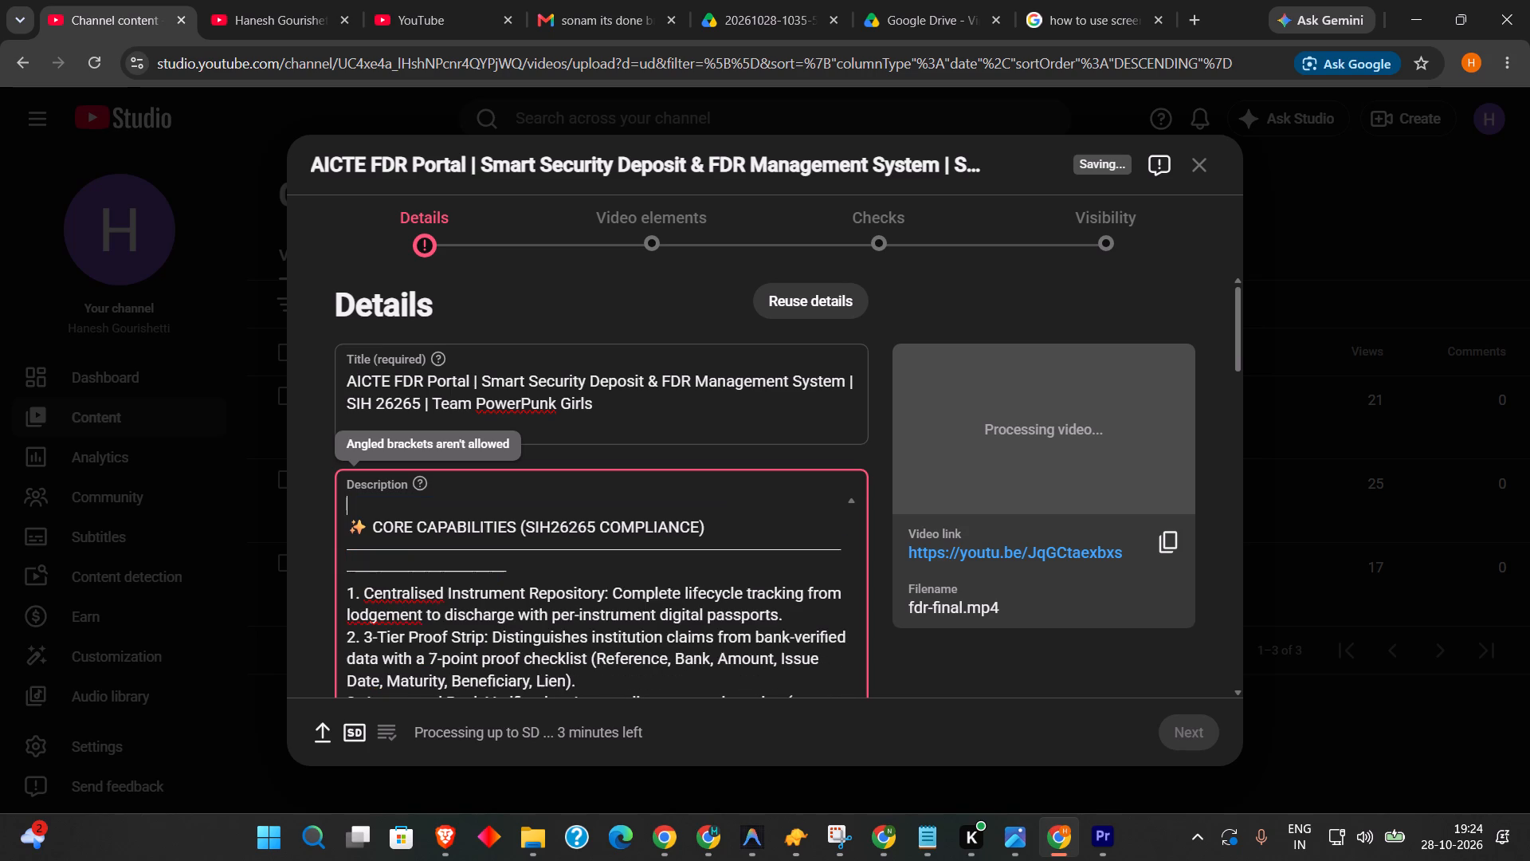
scroll(525, 564, "up", 1)
key("BackSpace")
scroll(525, 564, "down", 1)
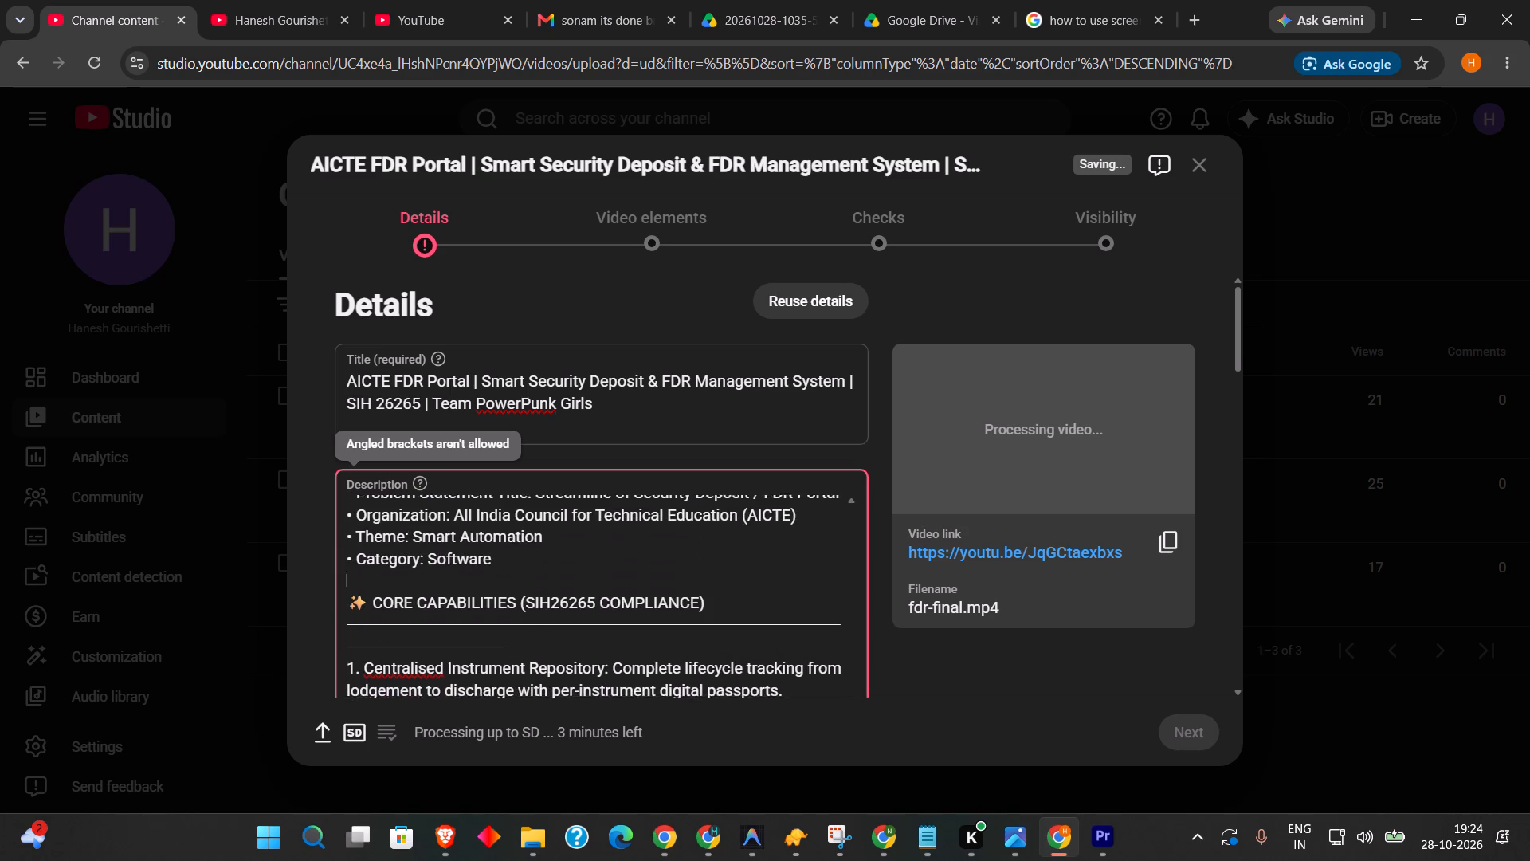
Upload thumbnail-option-1-dark-teal from Projects/fdr-portal/FDR/docs/design/thumbnails on drive D: as the video's thumbnail.
scroll(525, 564, "down", 8)
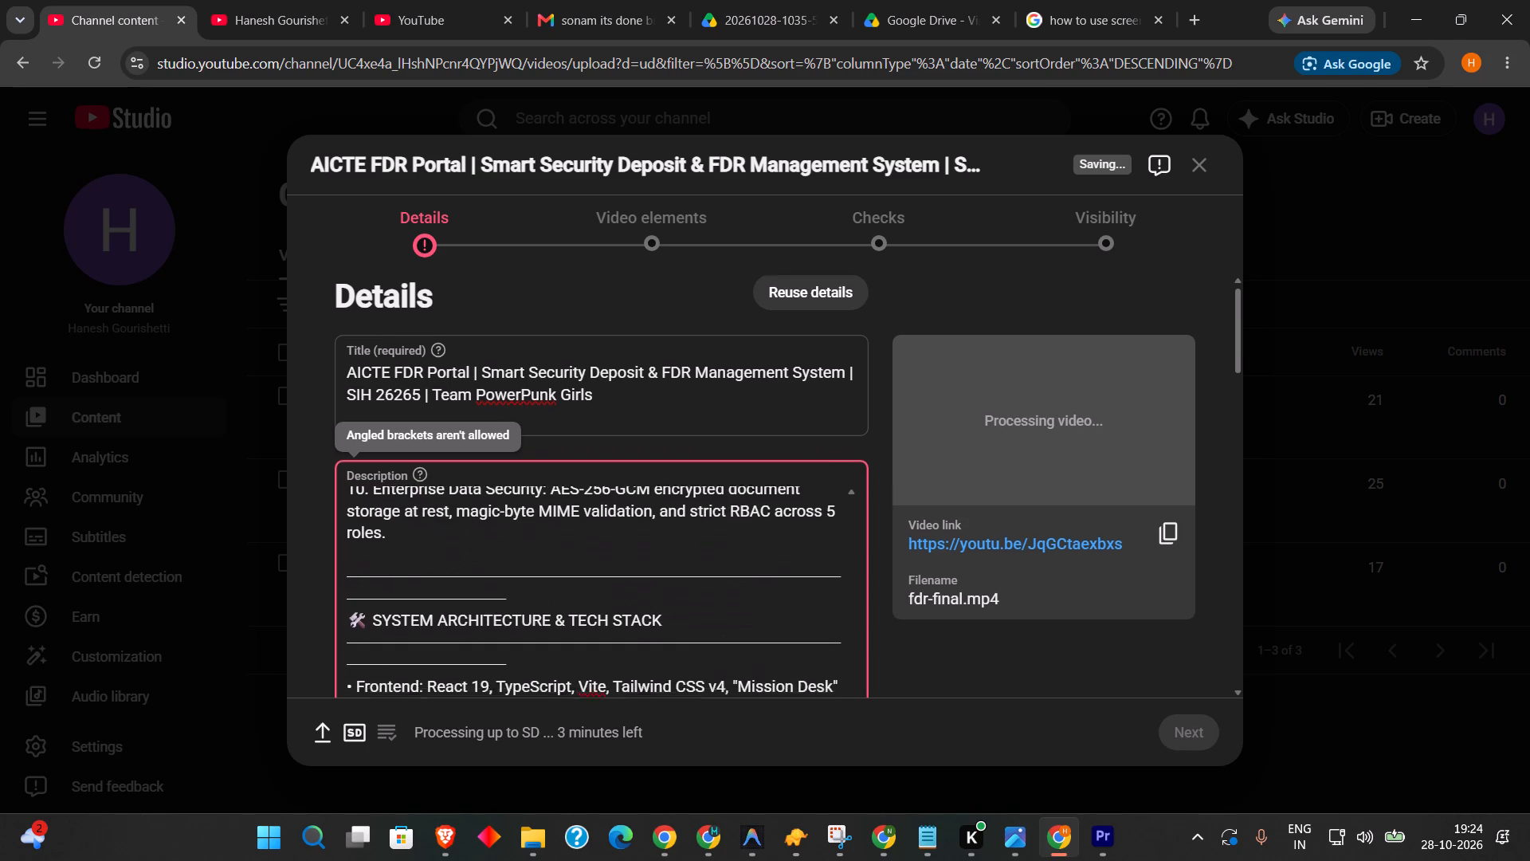
scroll(525, 564, "down", 7)
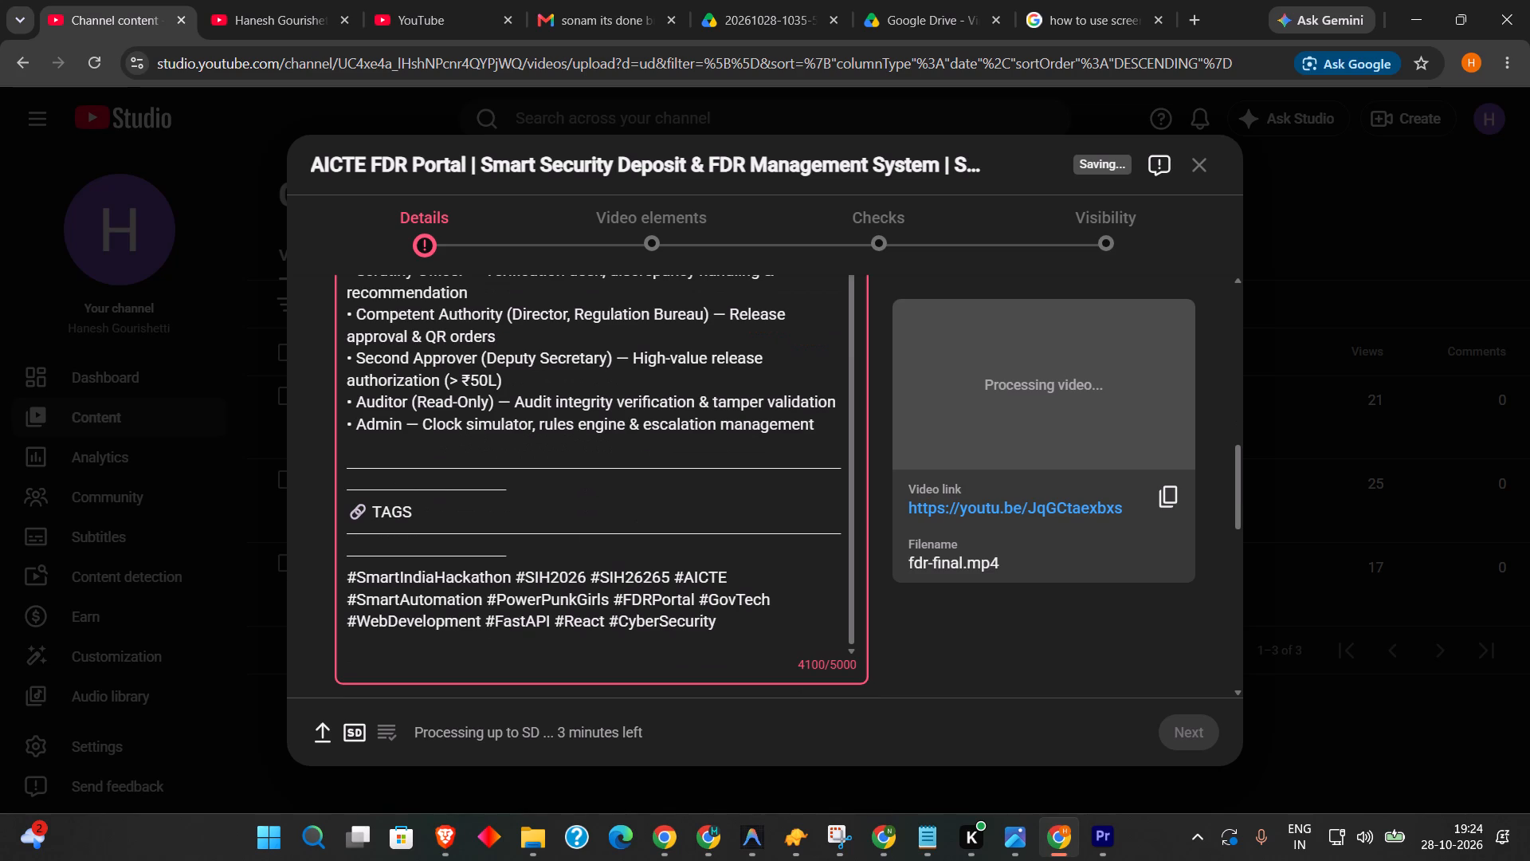
scroll(721, 627, "down", 3)
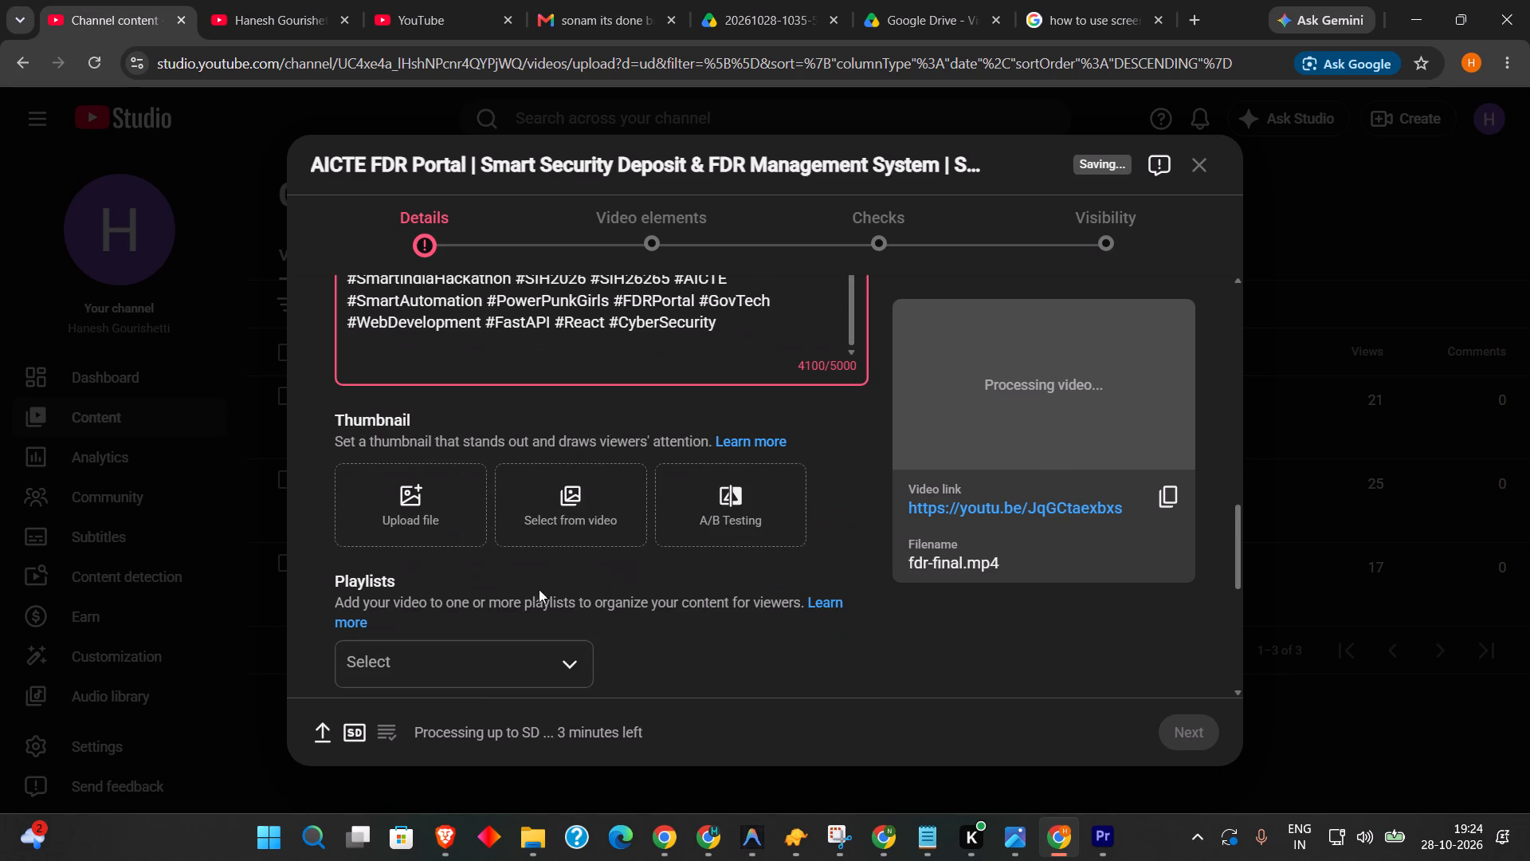
left_click(477, 514)
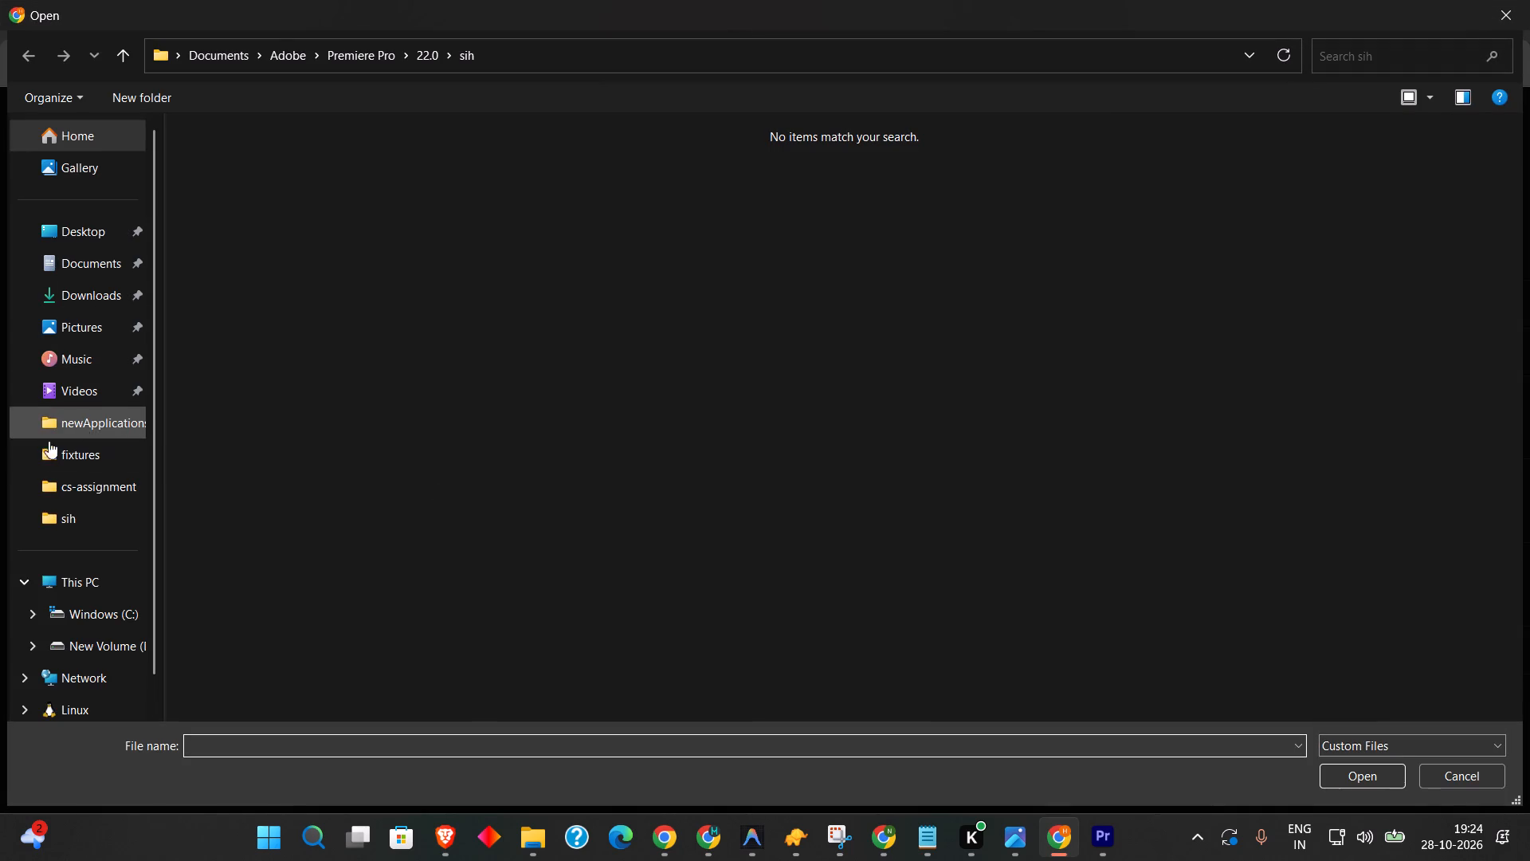
scroll(79, 627, "down", 1)
double_click(93, 596)
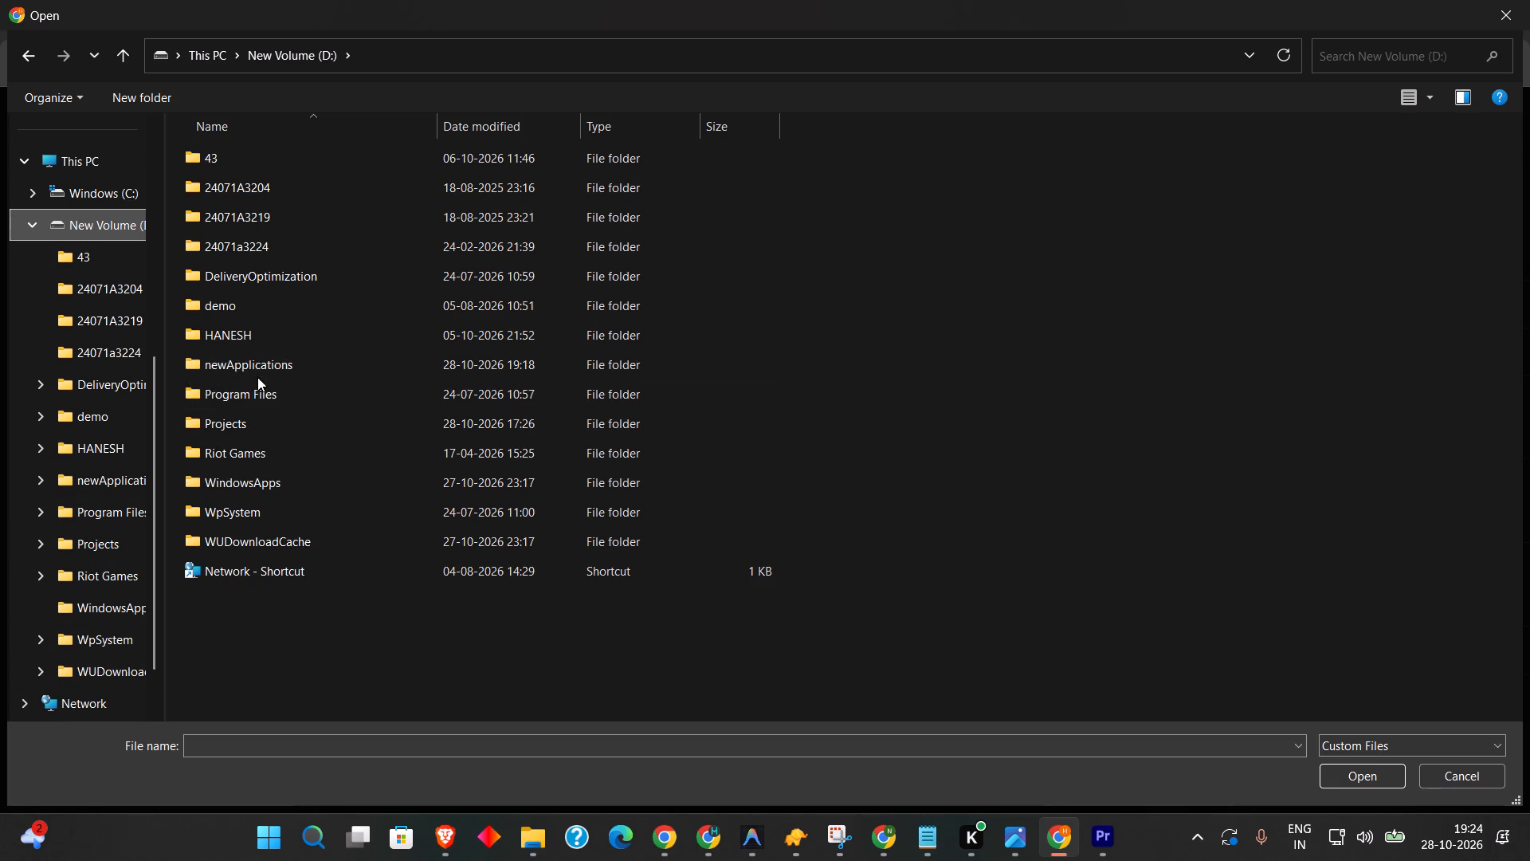
double_click(241, 424)
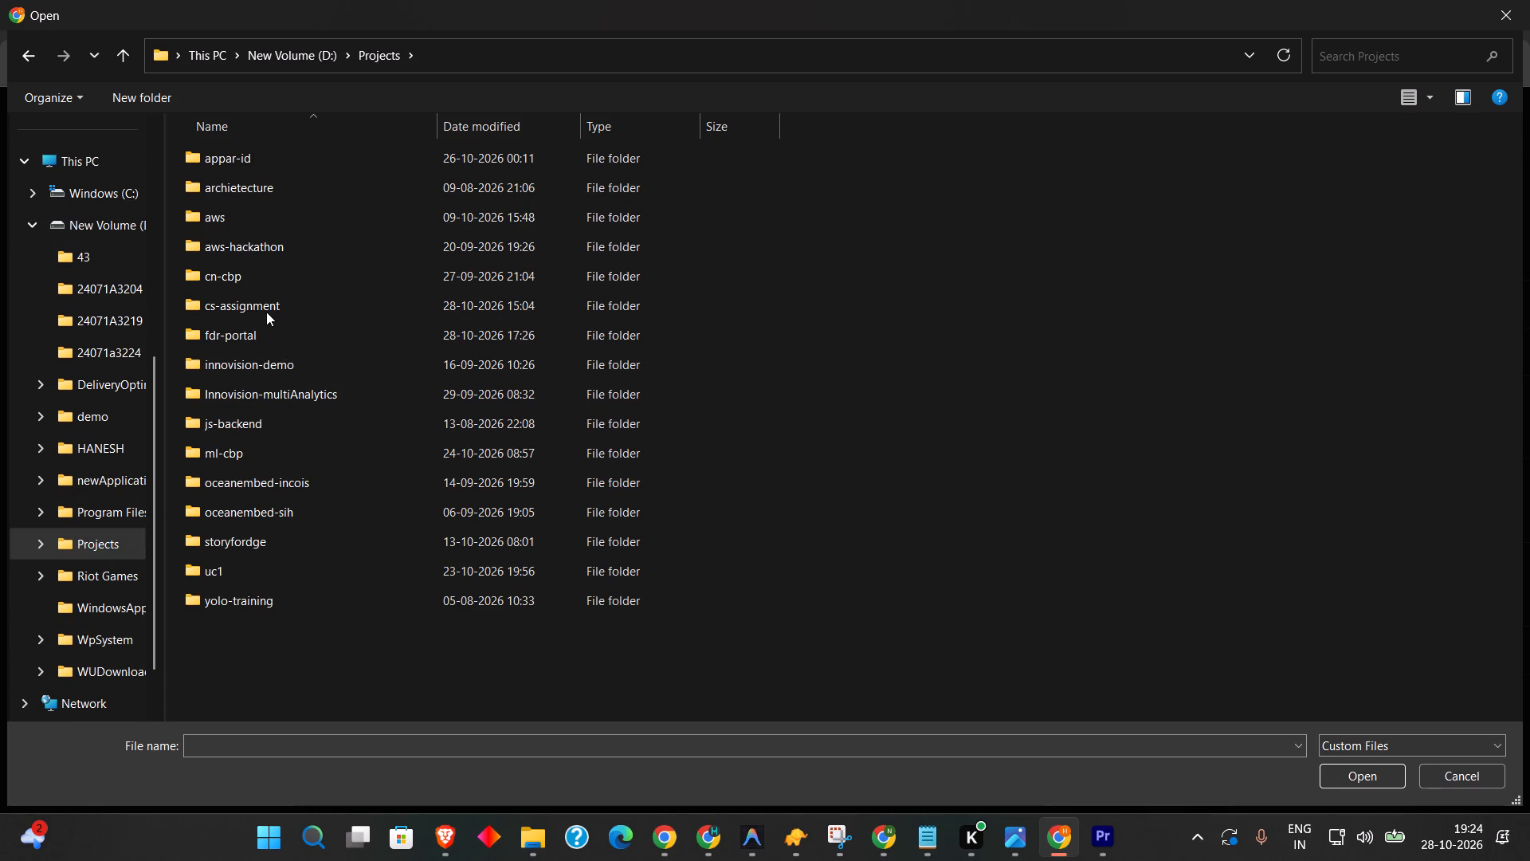
left_click(259, 350)
double_click(267, 332)
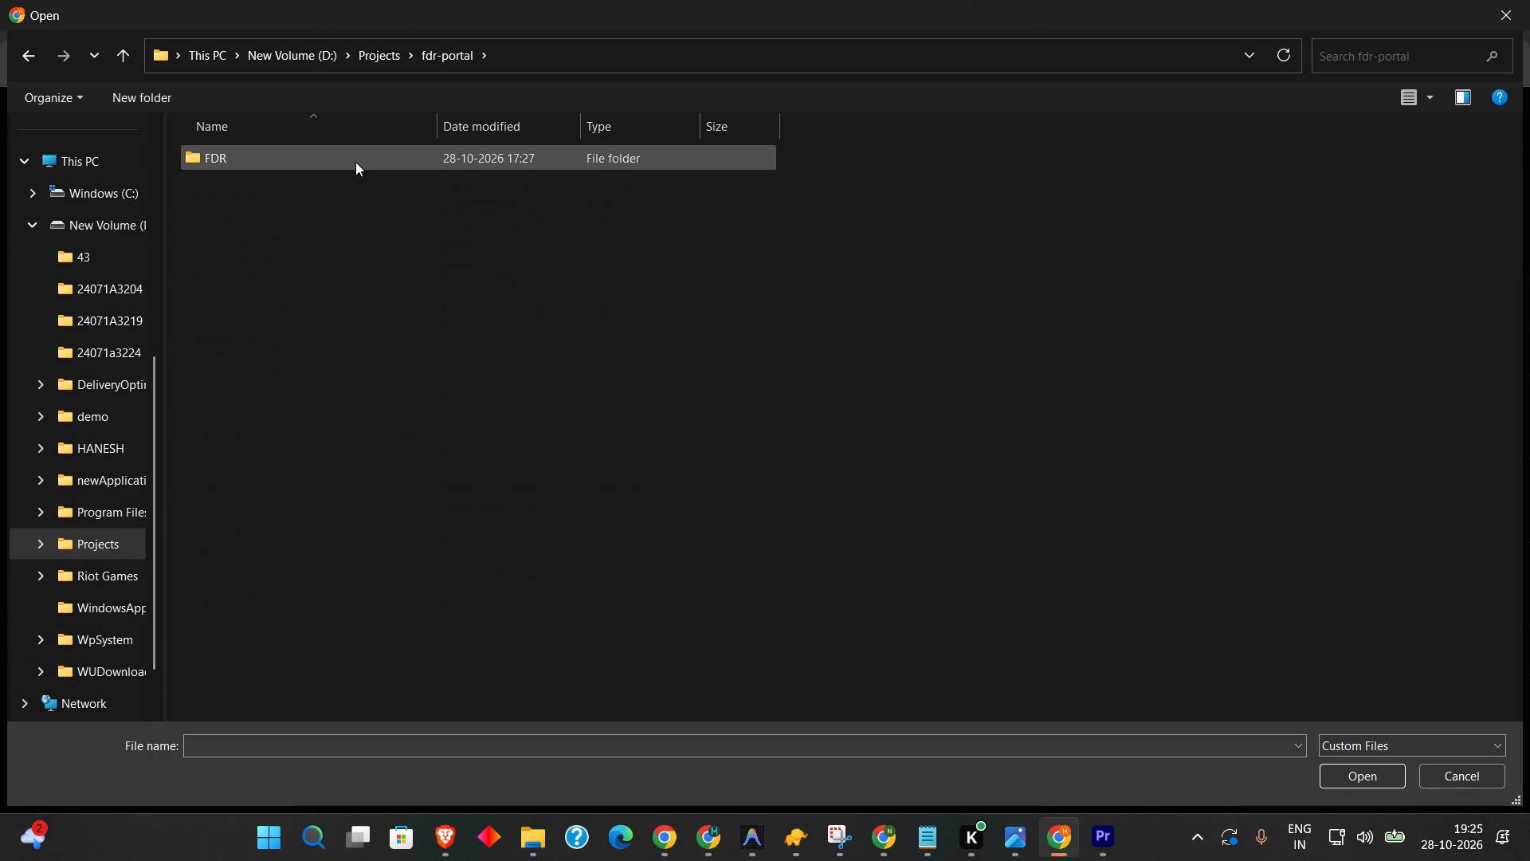
double_click(355, 162)
scroll(308, 379, "down", 1)
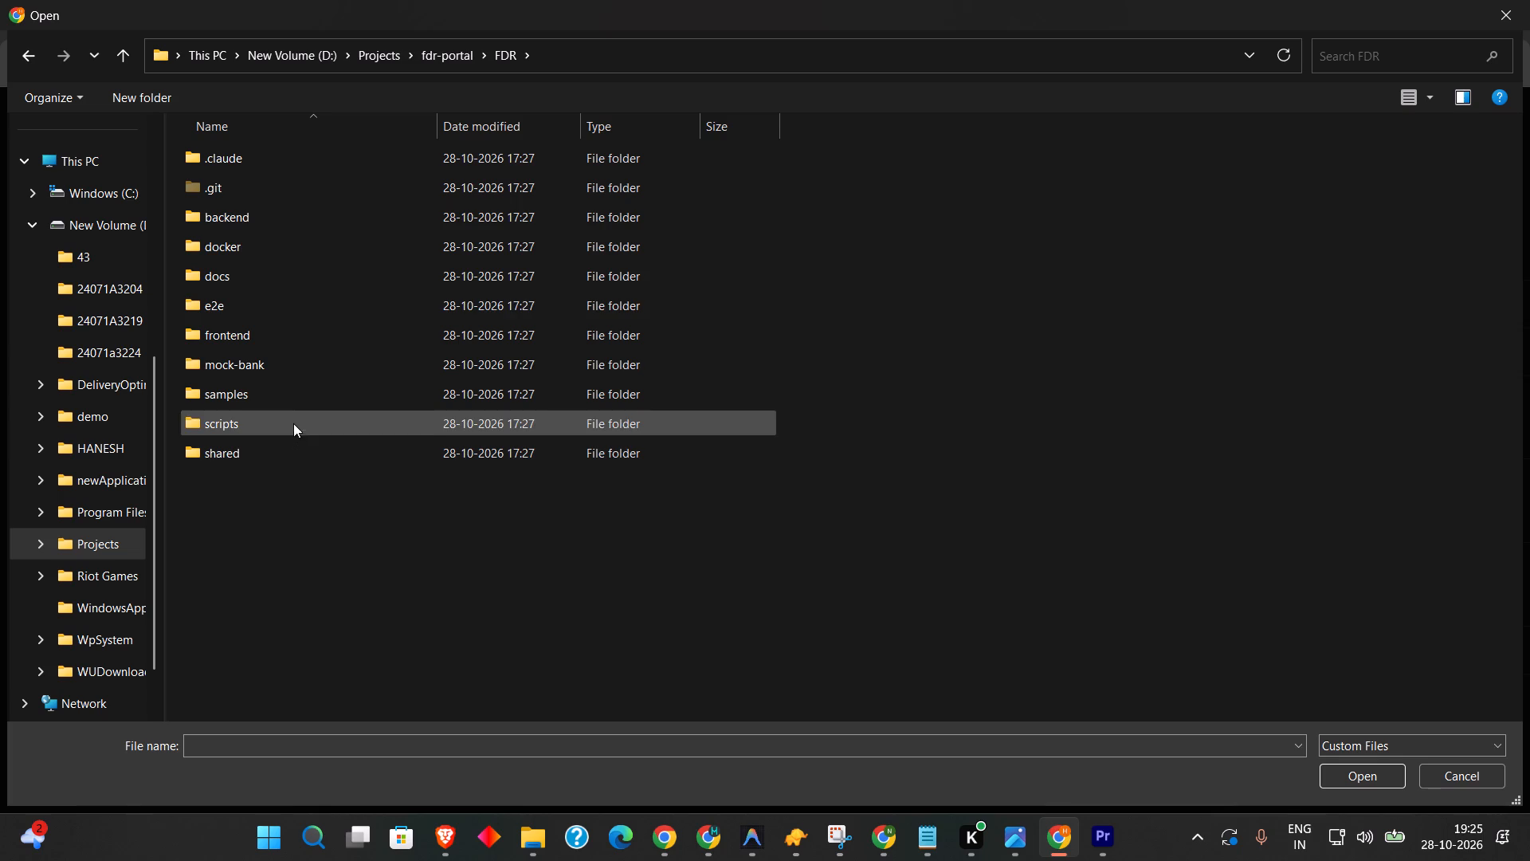
left_click(358, 262)
double_click(352, 275)
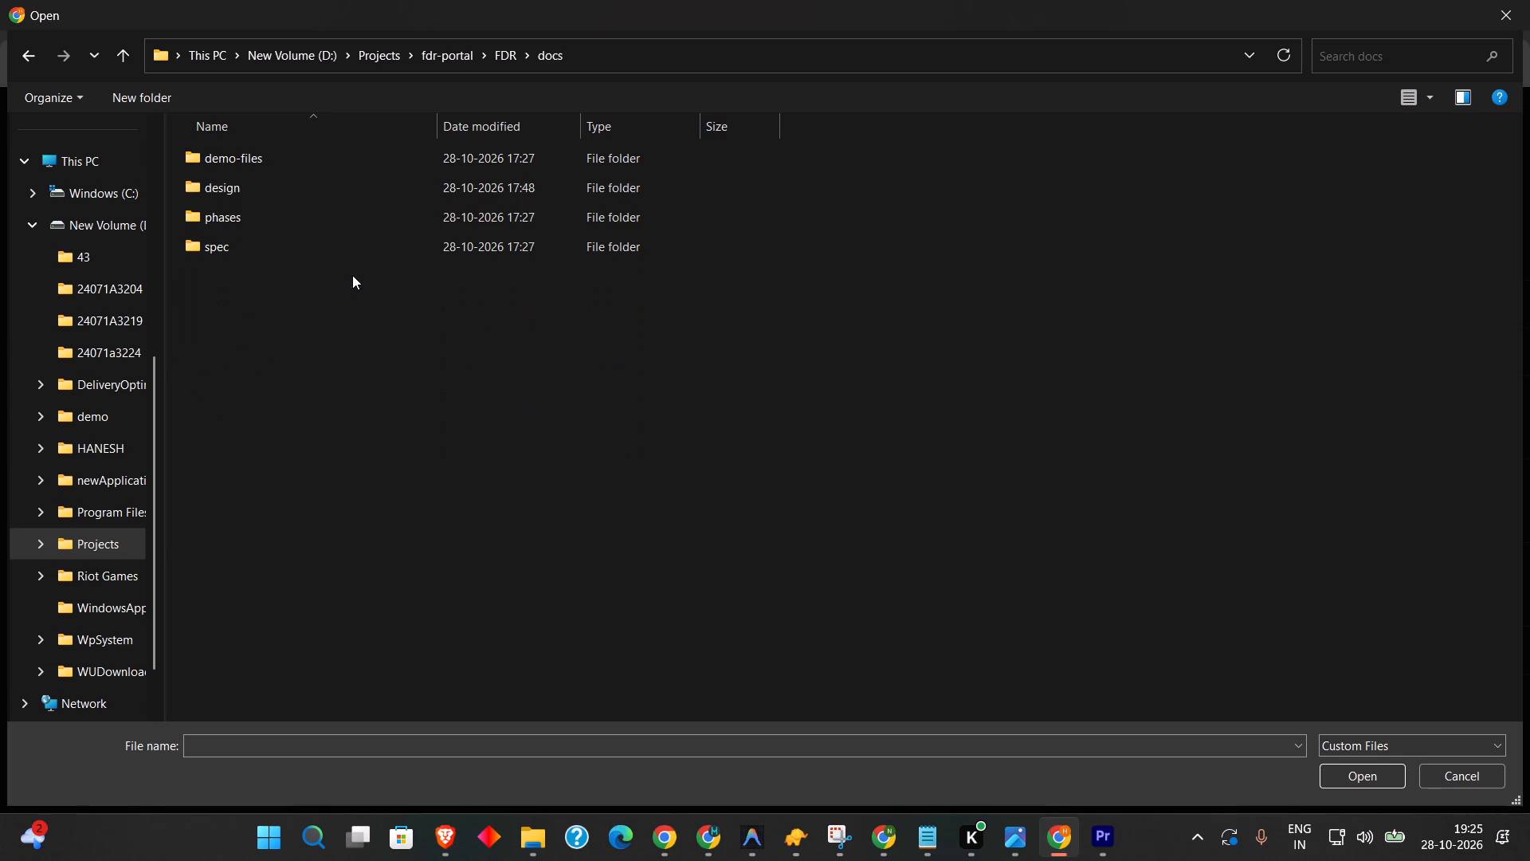
double_click(329, 197)
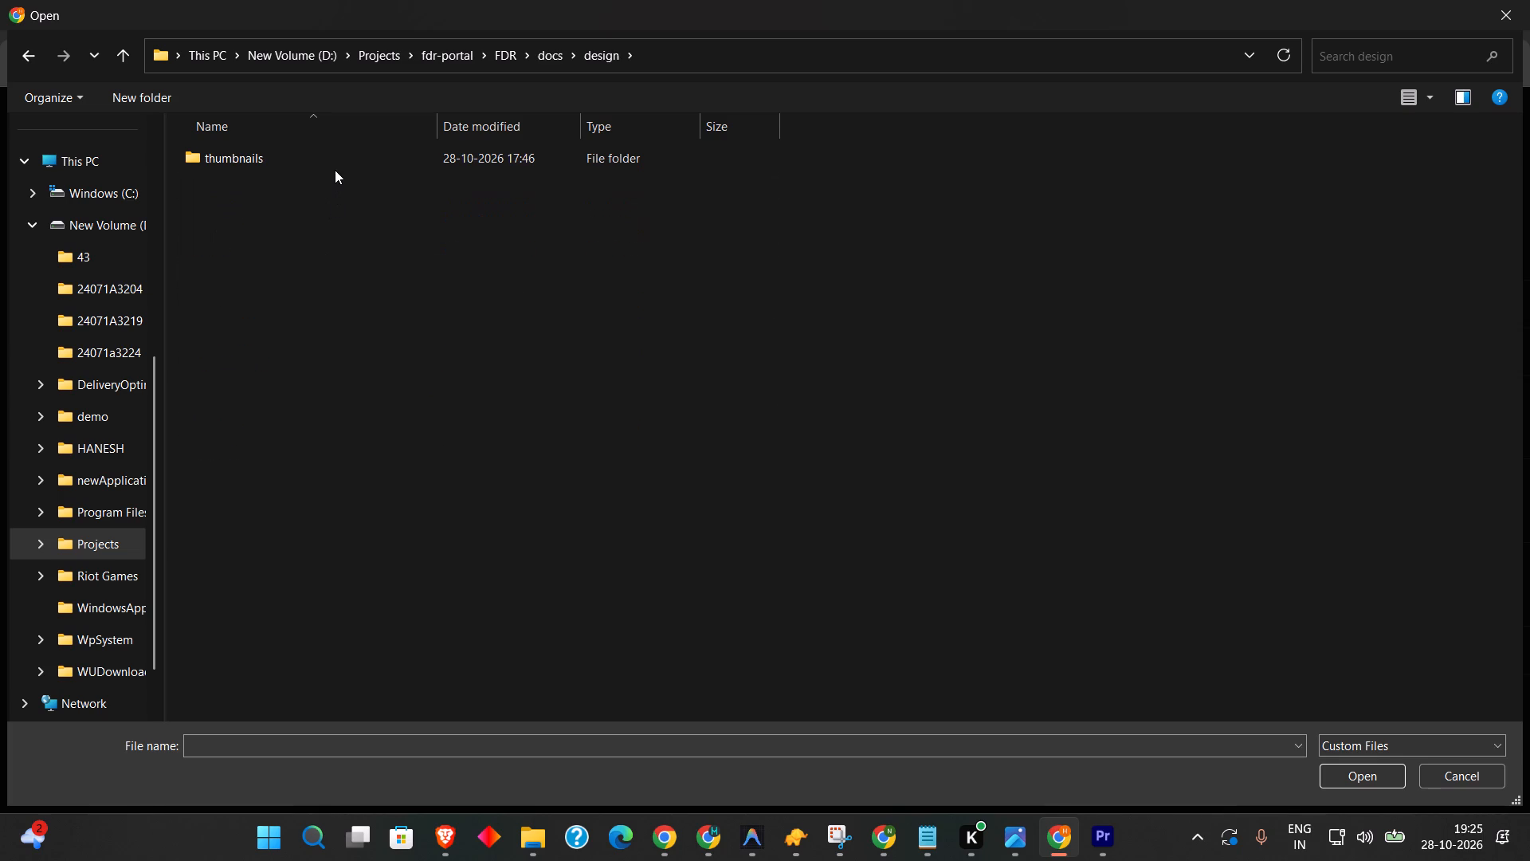
left_click(335, 170)
double_click(337, 165)
left_click(357, 399)
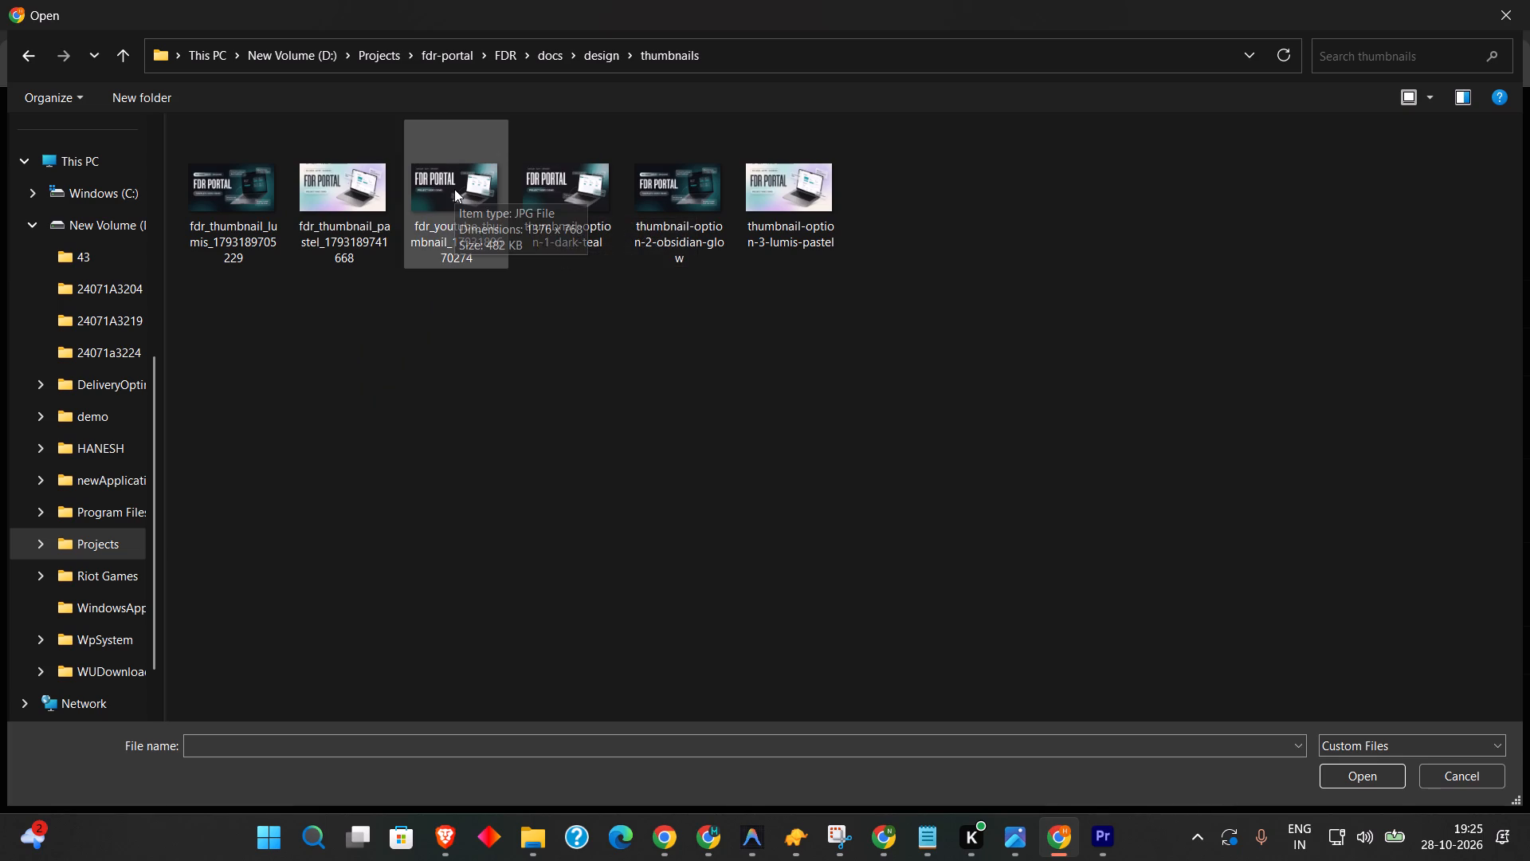
double_click(537, 188)
Set the audience to "No, it's not made for kids" and expand the age restriction options.
scroll(972, 620, "down", 3)
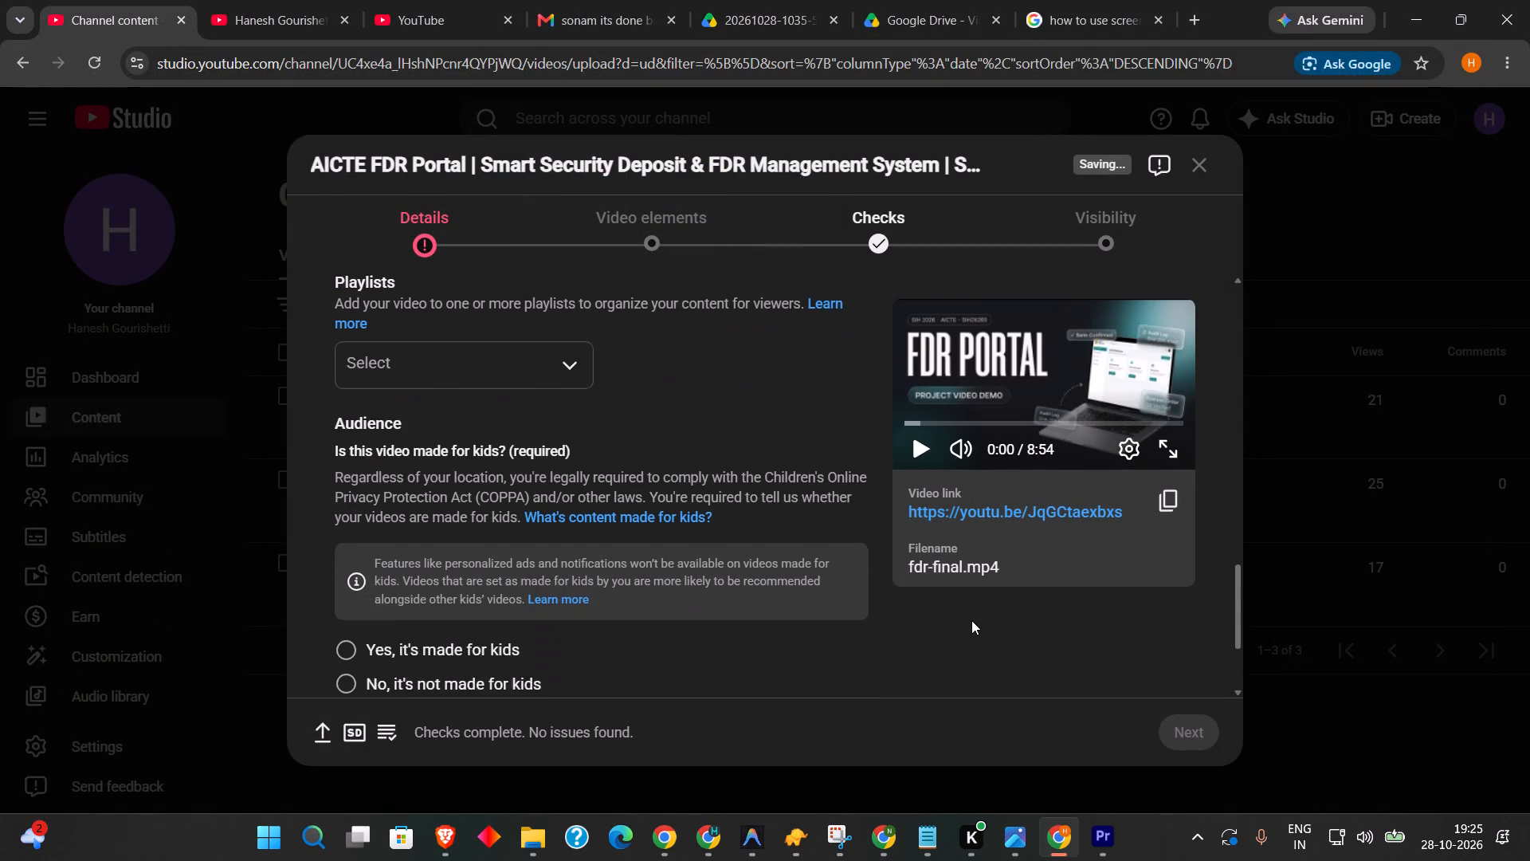
scroll(871, 655, "down", 2)
scroll(800, 640, "up", 1)
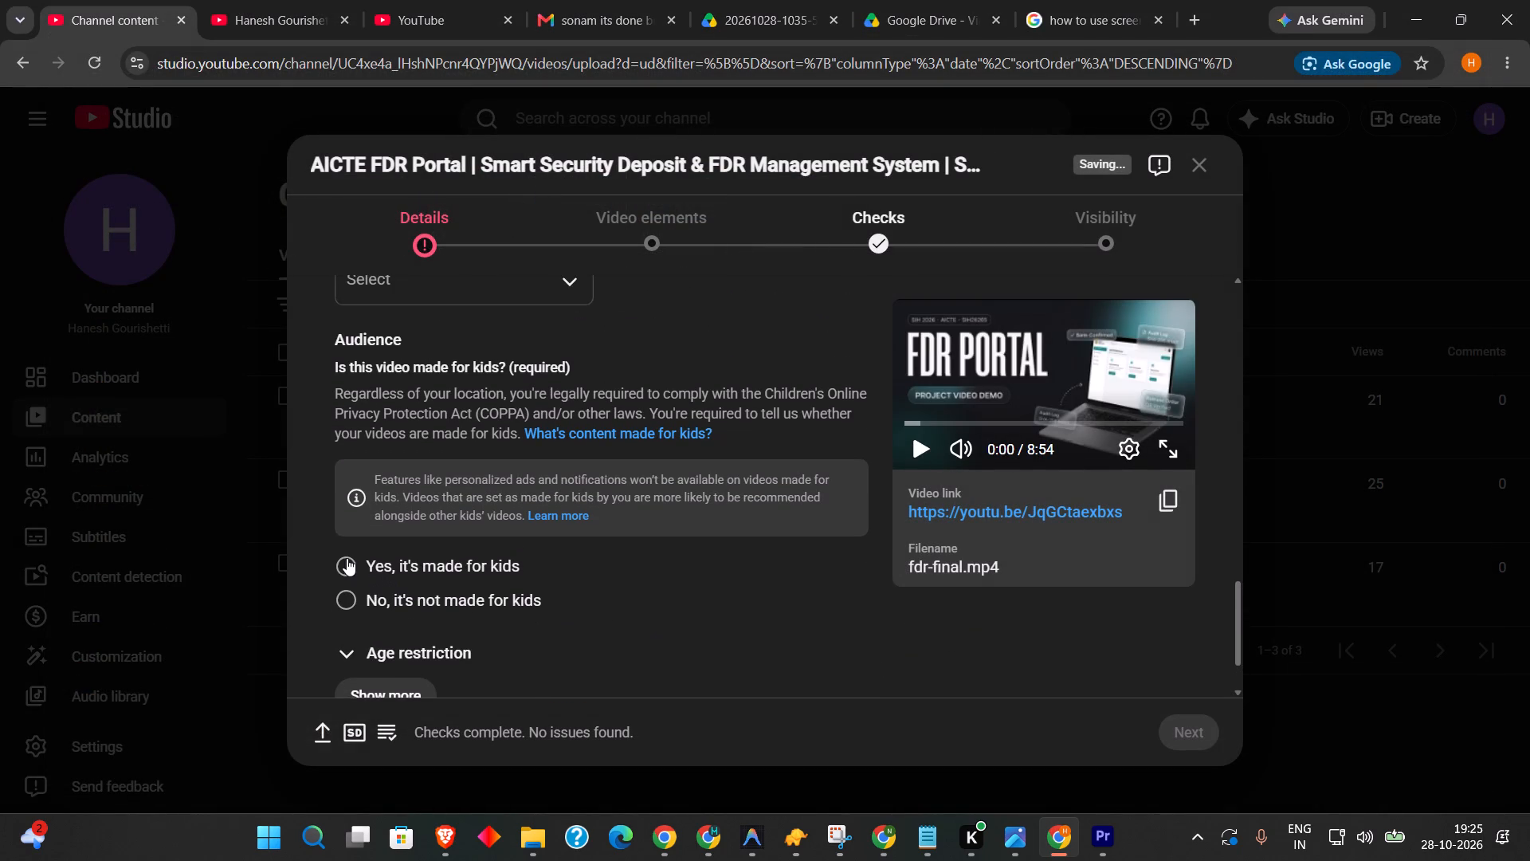
left_click(347, 558)
left_click(371, 646)
scroll(422, 616, "down", 2)
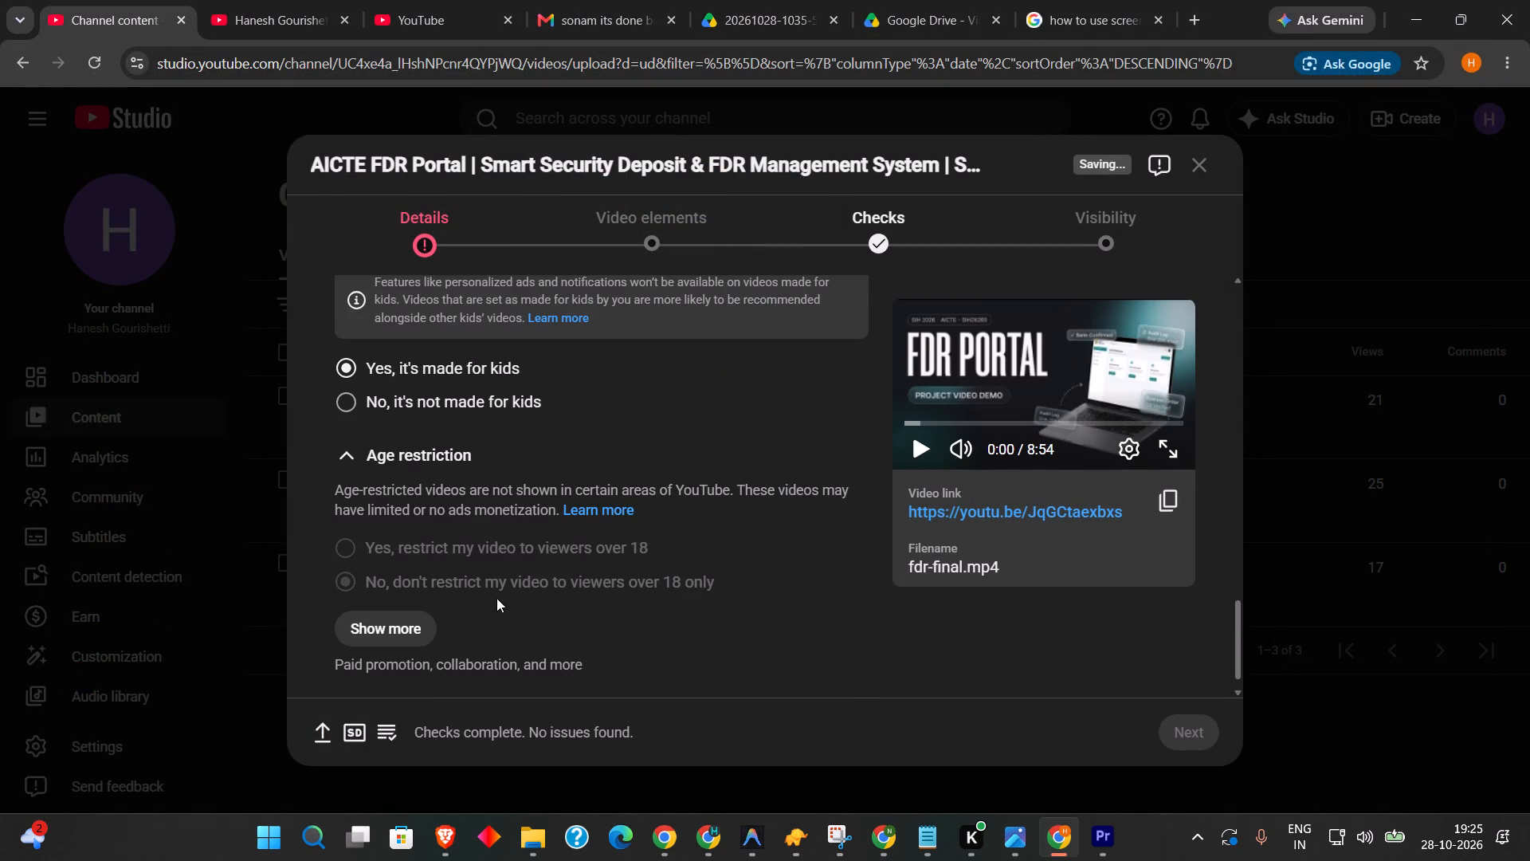
left_click(352, 404)
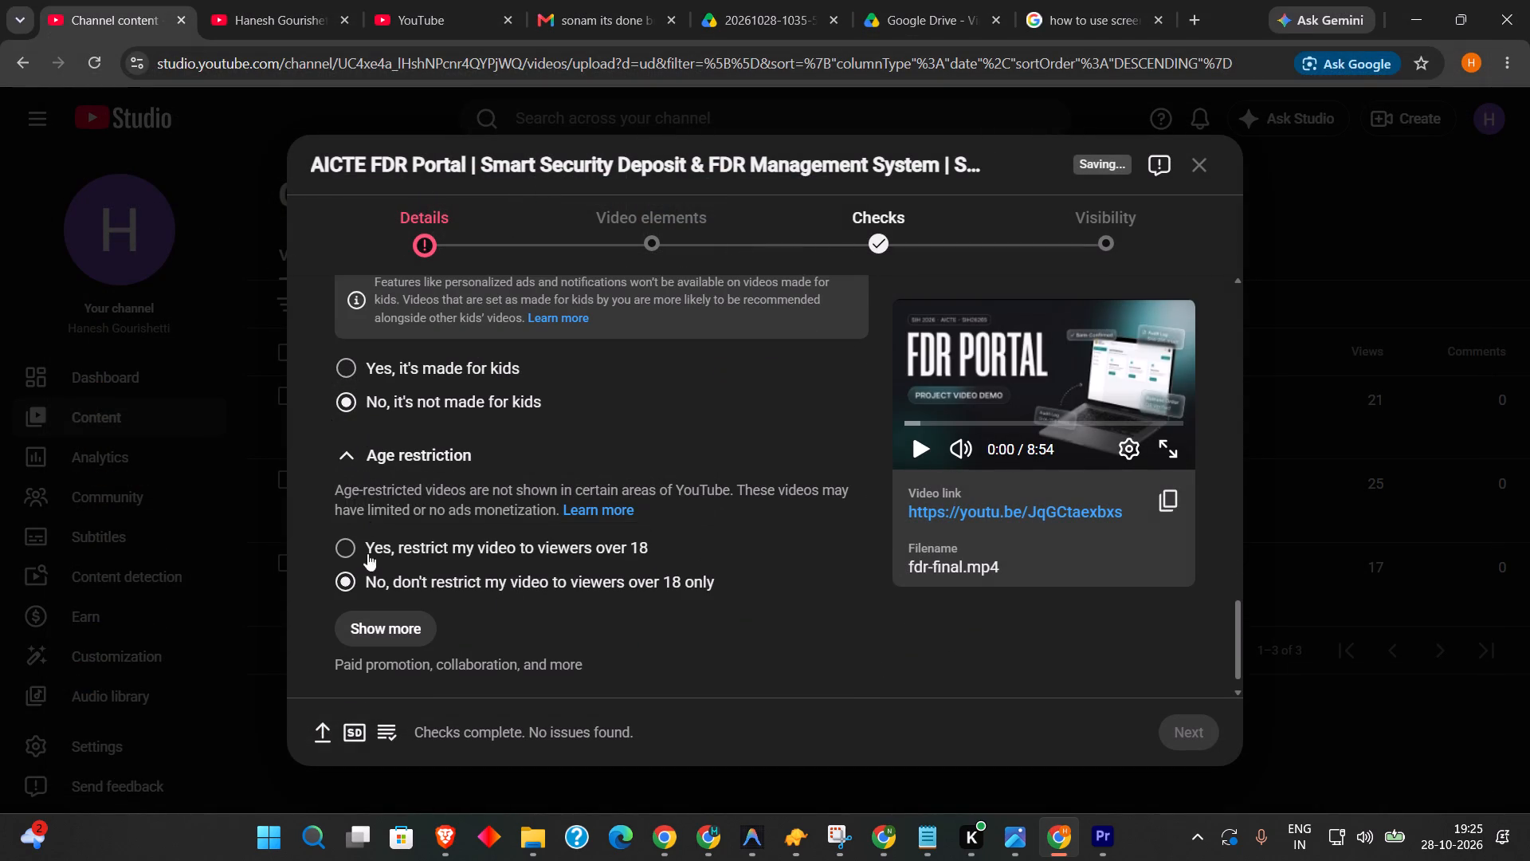
Replace the final hashtag in the description with the suggested #cybersecurity, leaving no extra blank lines after it.
scroll(724, 650, "up", 6)
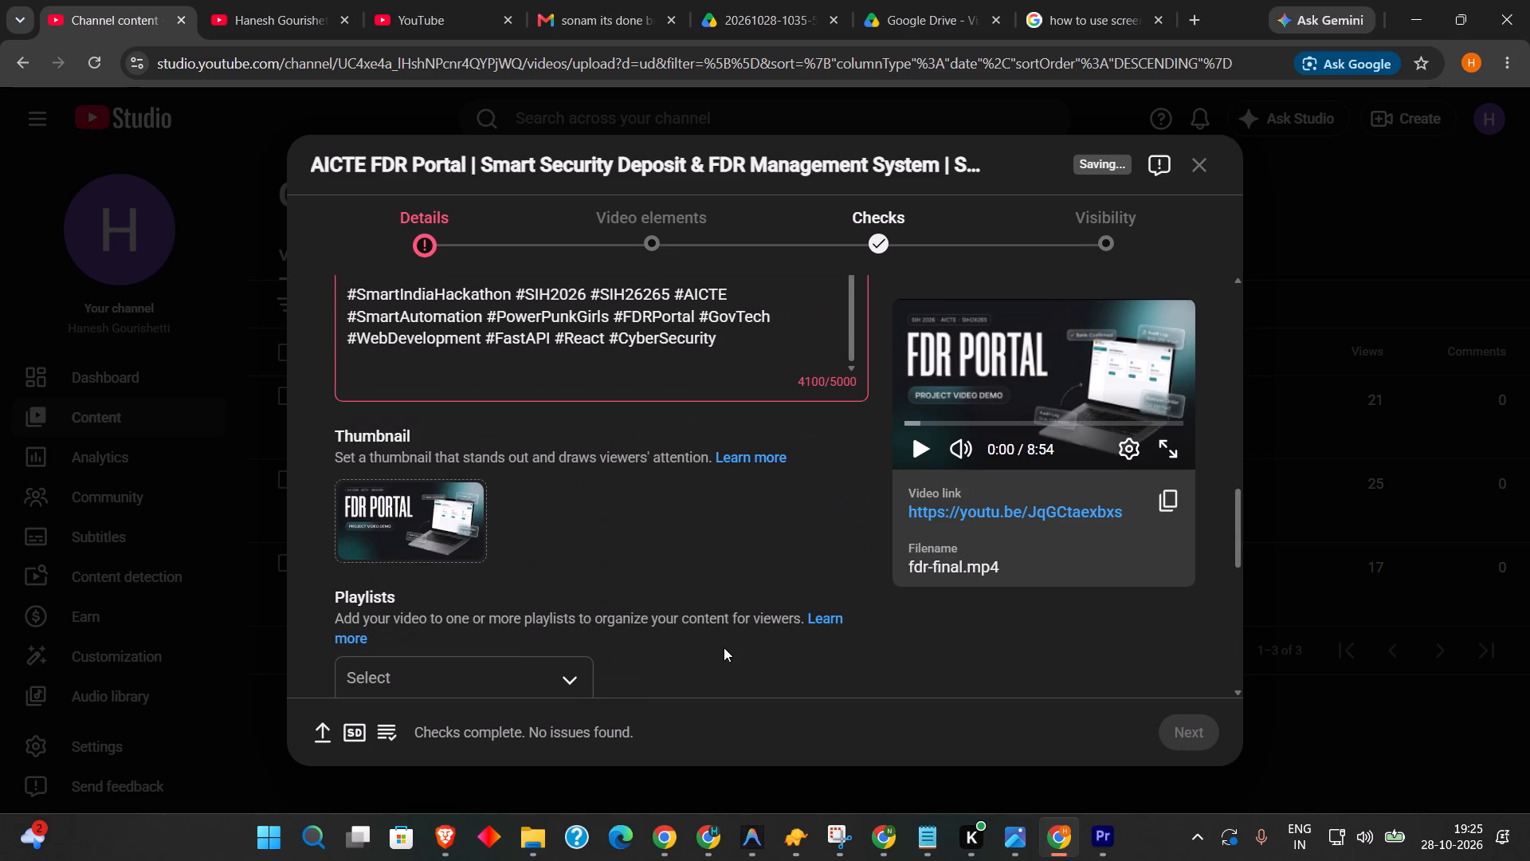
scroll(717, 645, "up", 6)
scroll(717, 645, "down", 6)
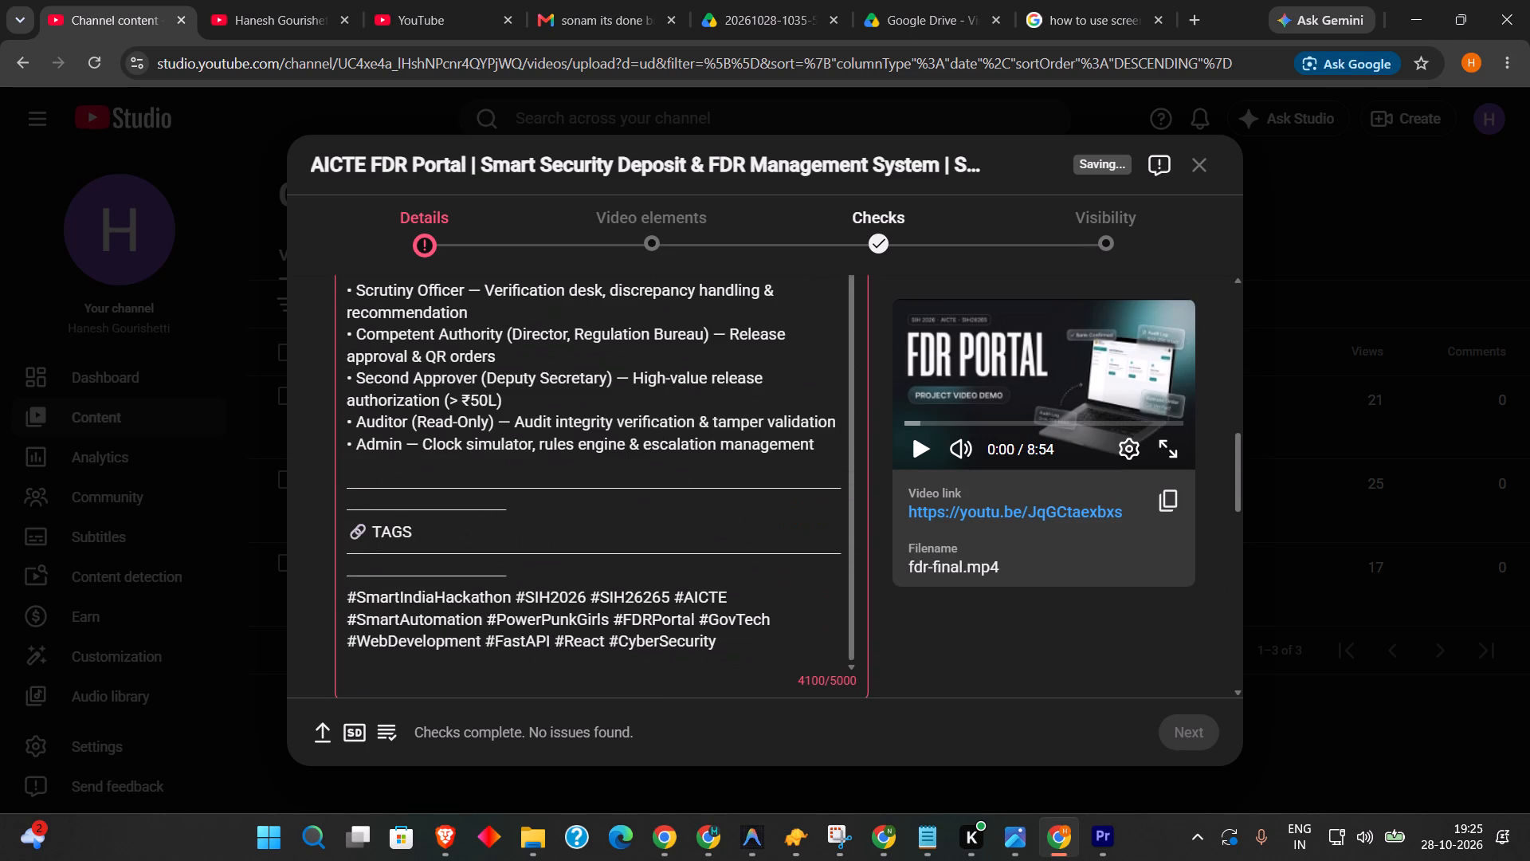
scroll(512, 682, "down", 3)
left_click(489, 379)
left_click(489, 379)
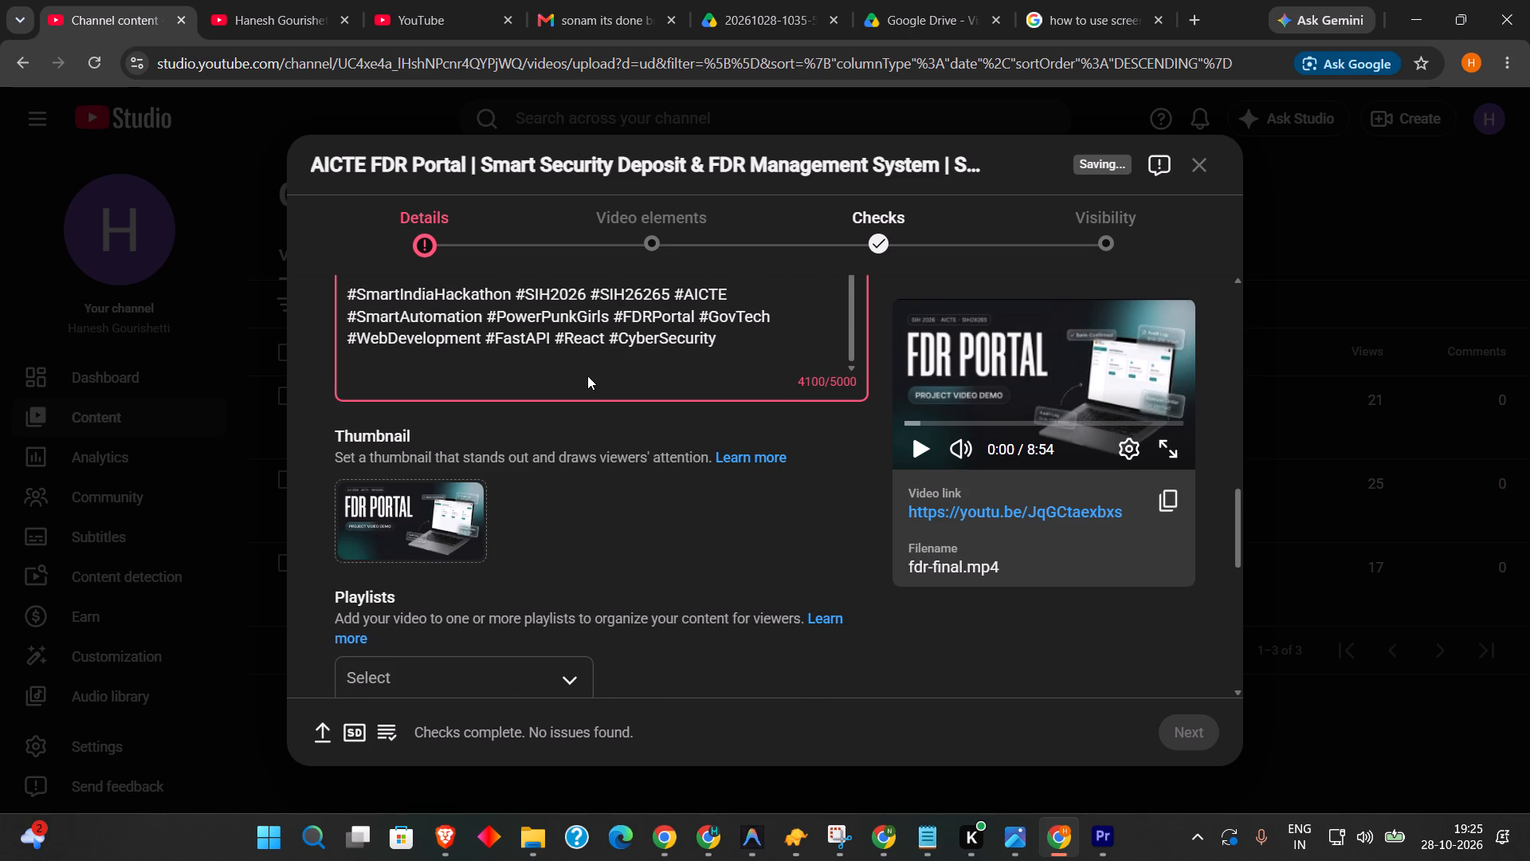
left_click(587, 375)
left_click(740, 348)
key("Return")
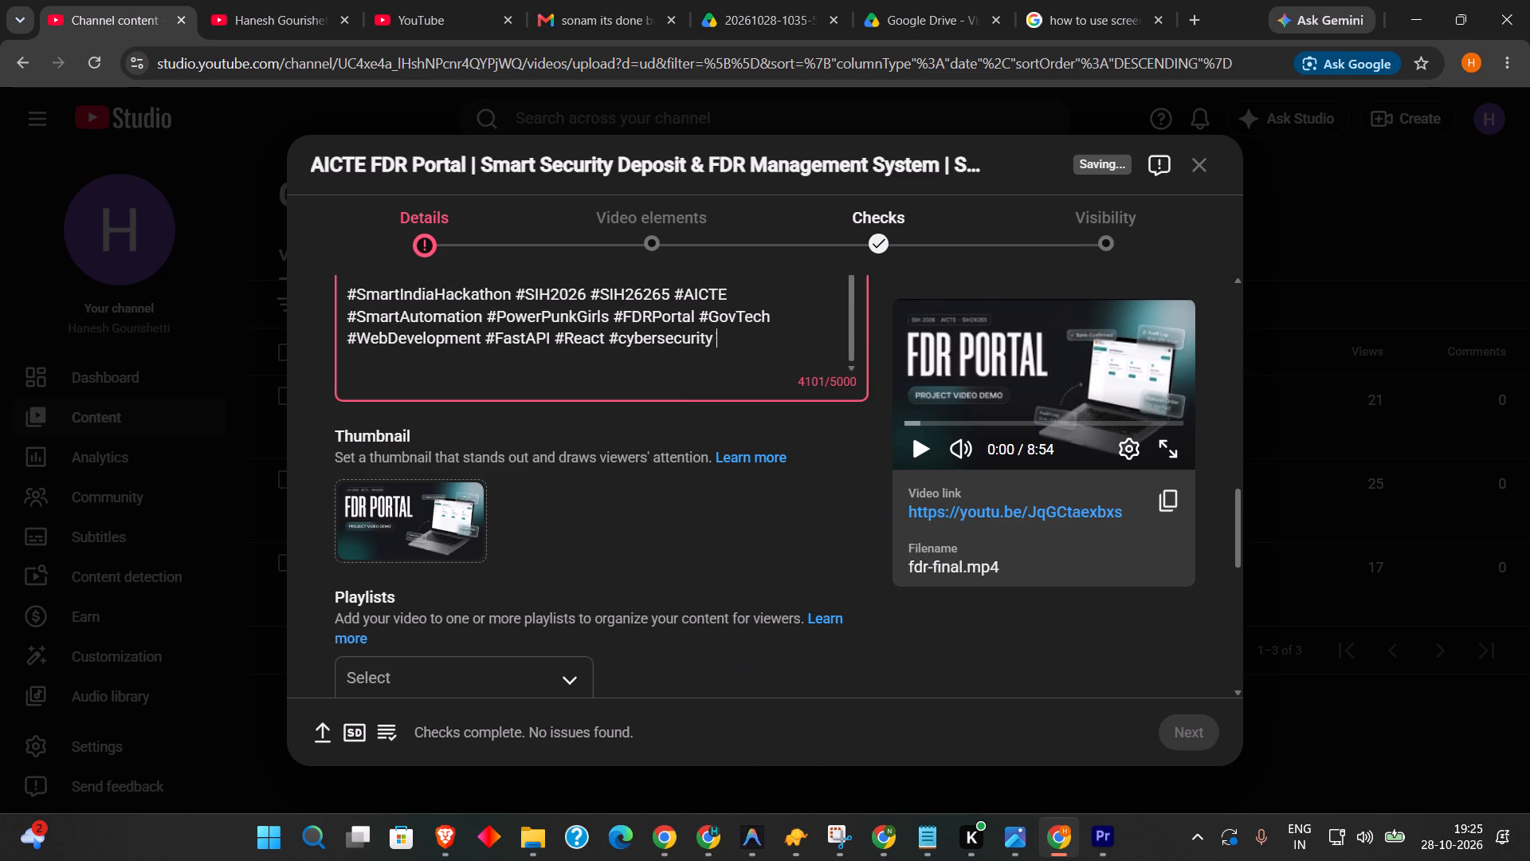
key("BackSpace")
key("Return")
key("Return")
key("Down")
key("Down")
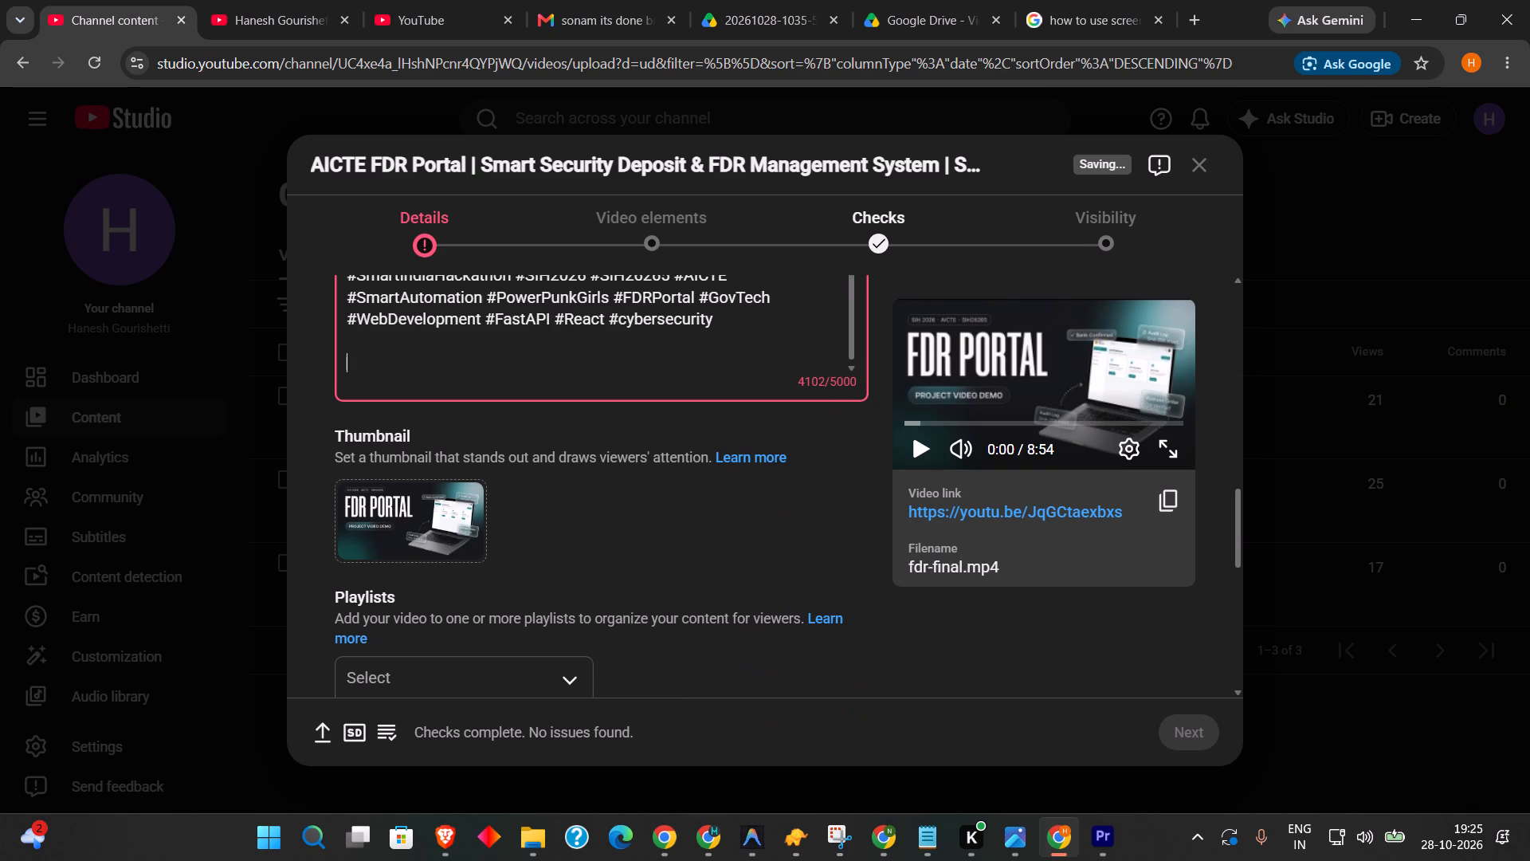
key("BackSpace")
key("BackSpace")
scroll(728, 364, "up", 2)
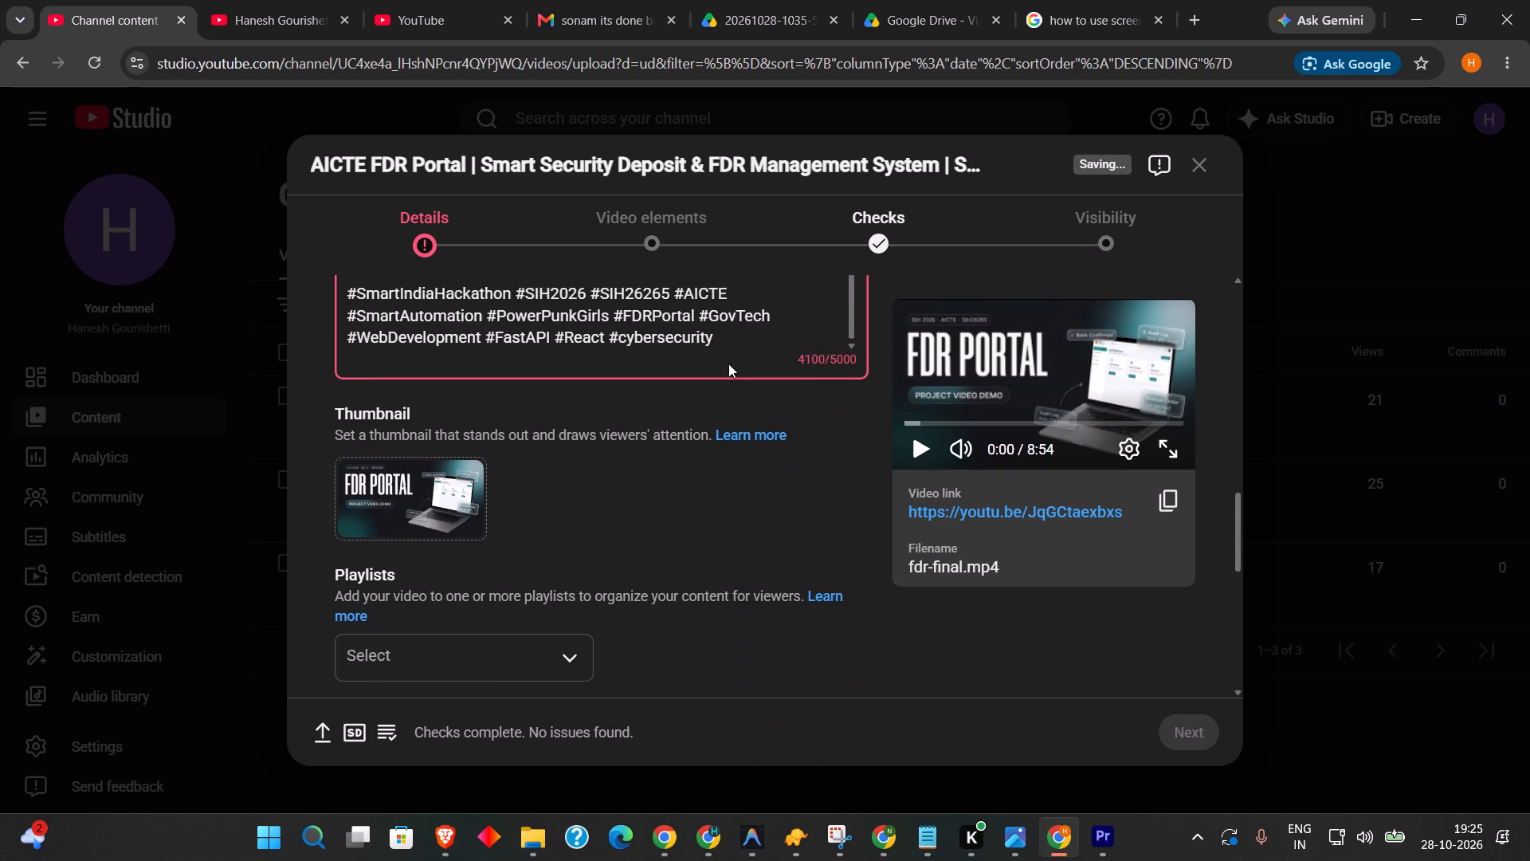
Look through the title, description, thumbnail and audience sections for the cause of the angled-brackets error.
scroll(728, 364, "up", 4)
scroll(699, 410, "down", 2)
scroll(618, 466, "up", 2)
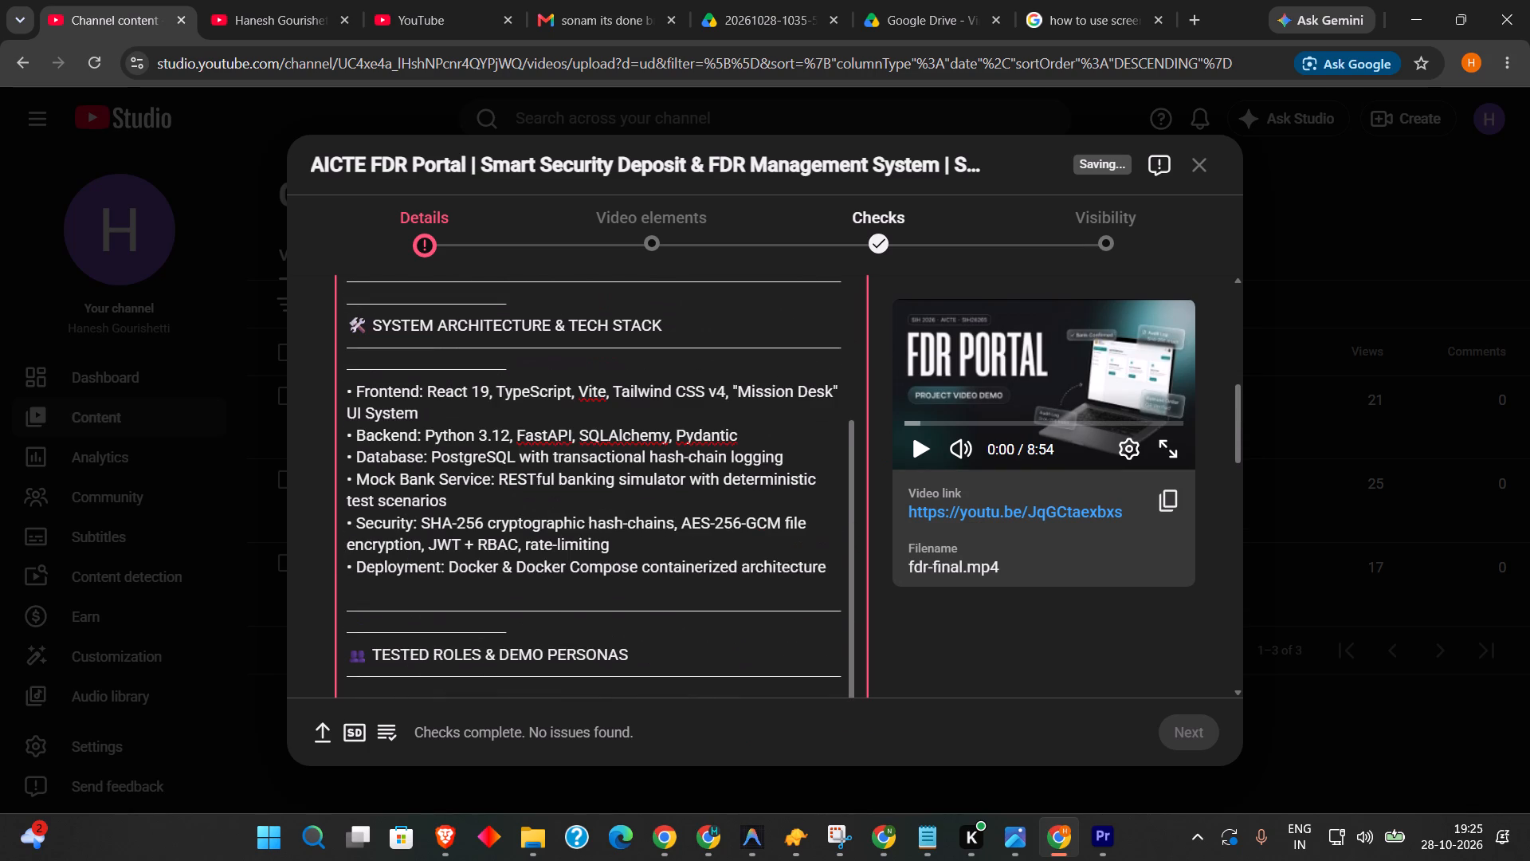
scroll(618, 466, "down", 2)
scroll(618, 466, "up", 3)
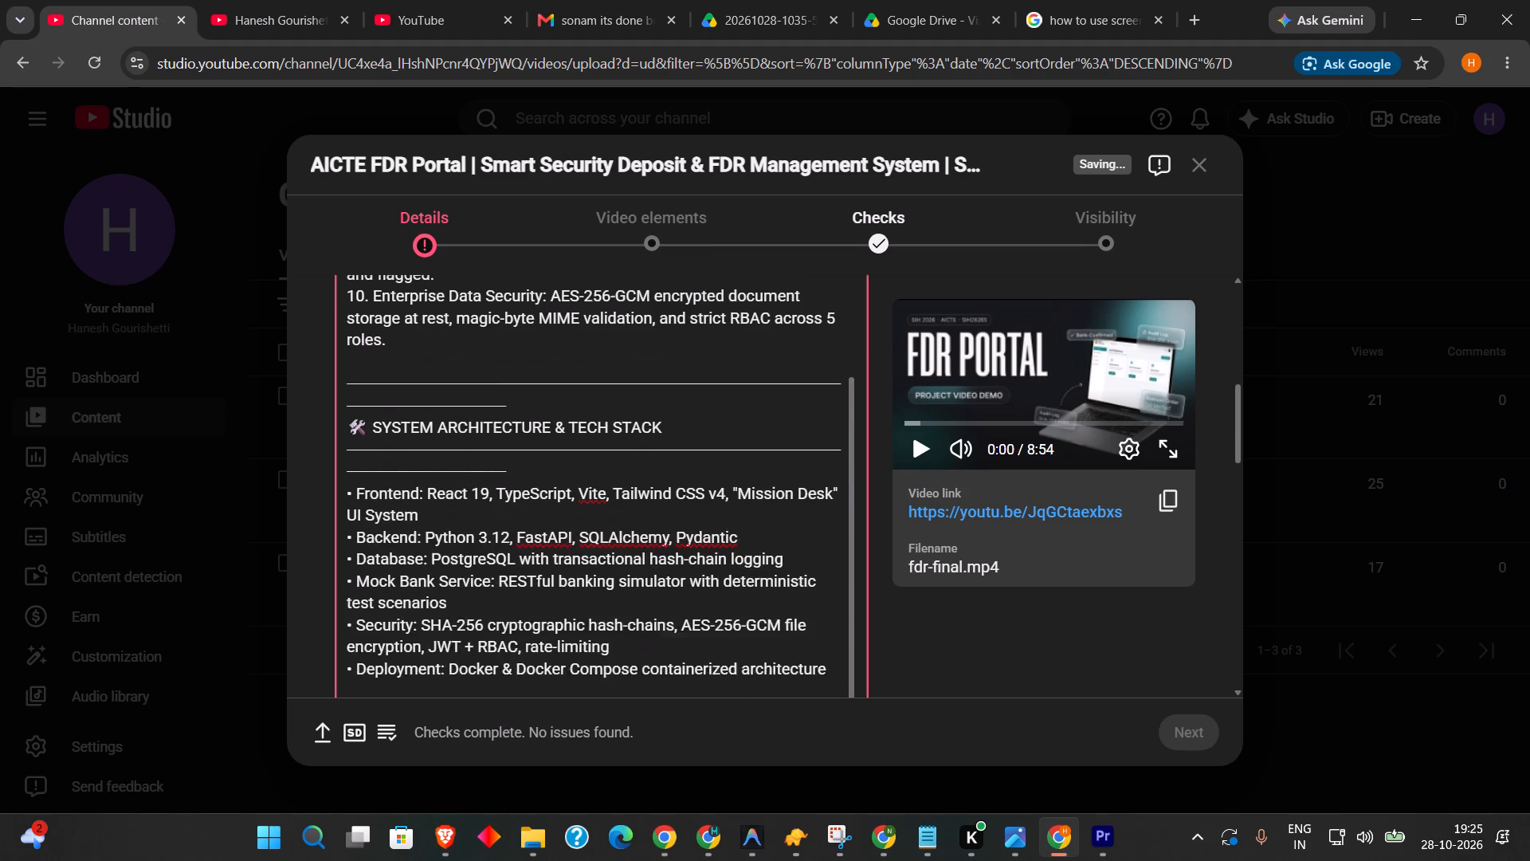
scroll(618, 466, "up", 8)
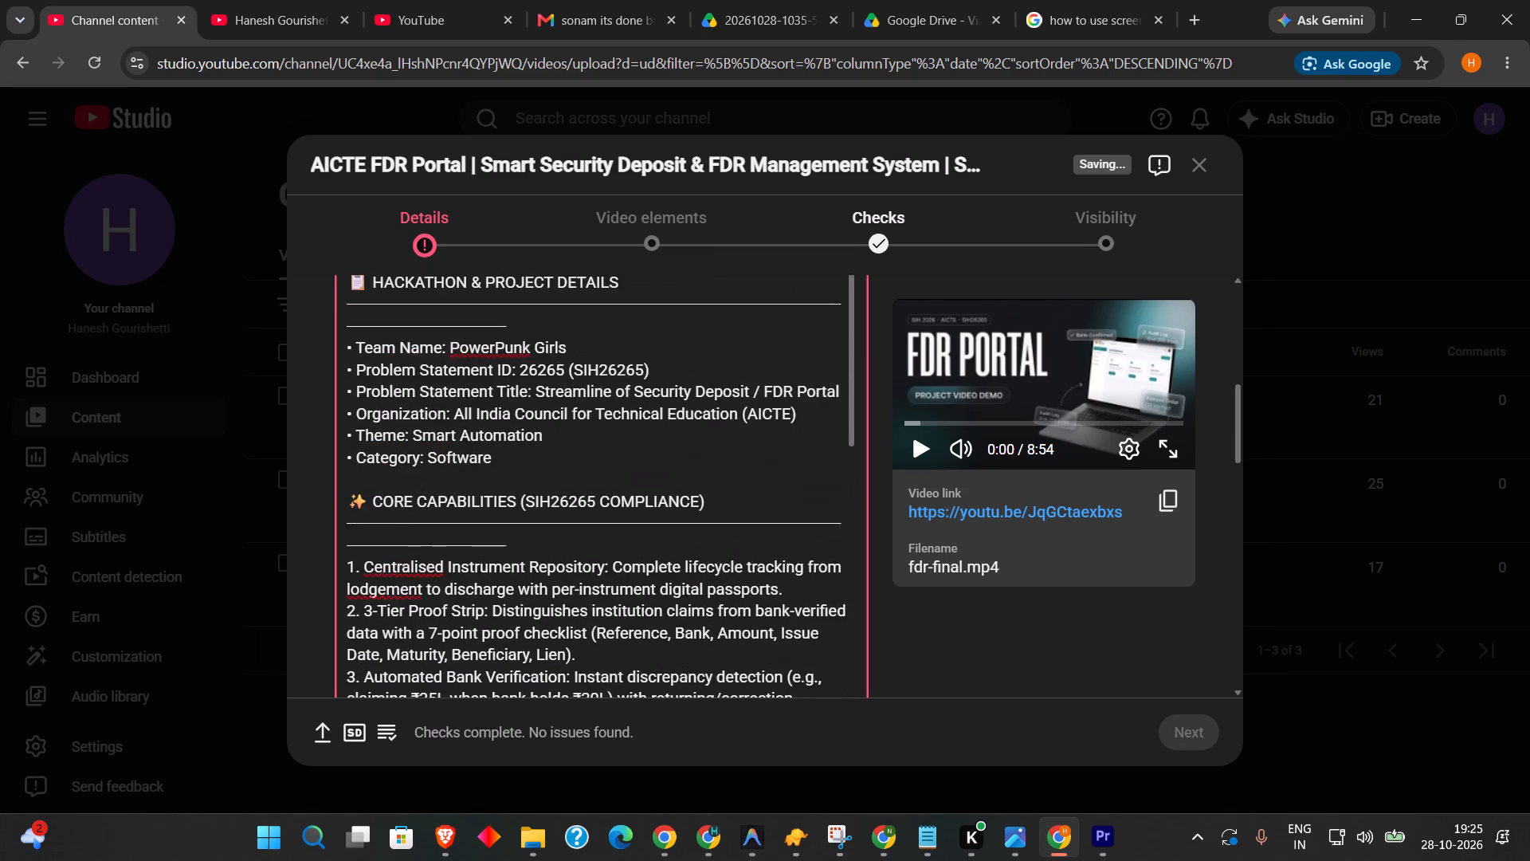
scroll(618, 466, "up", 10)
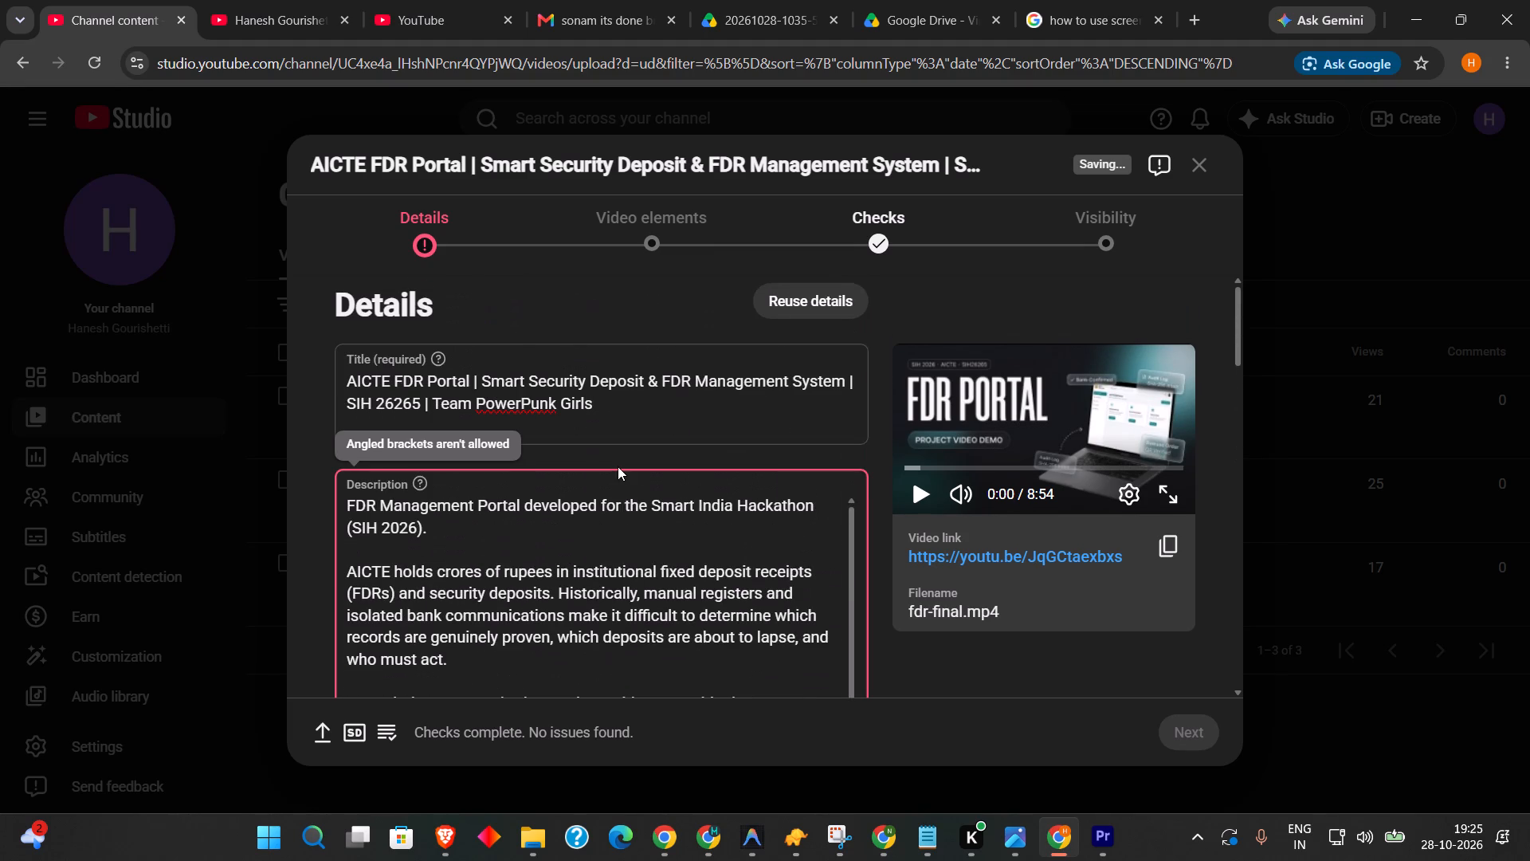
scroll(823, 633, "down", 7)
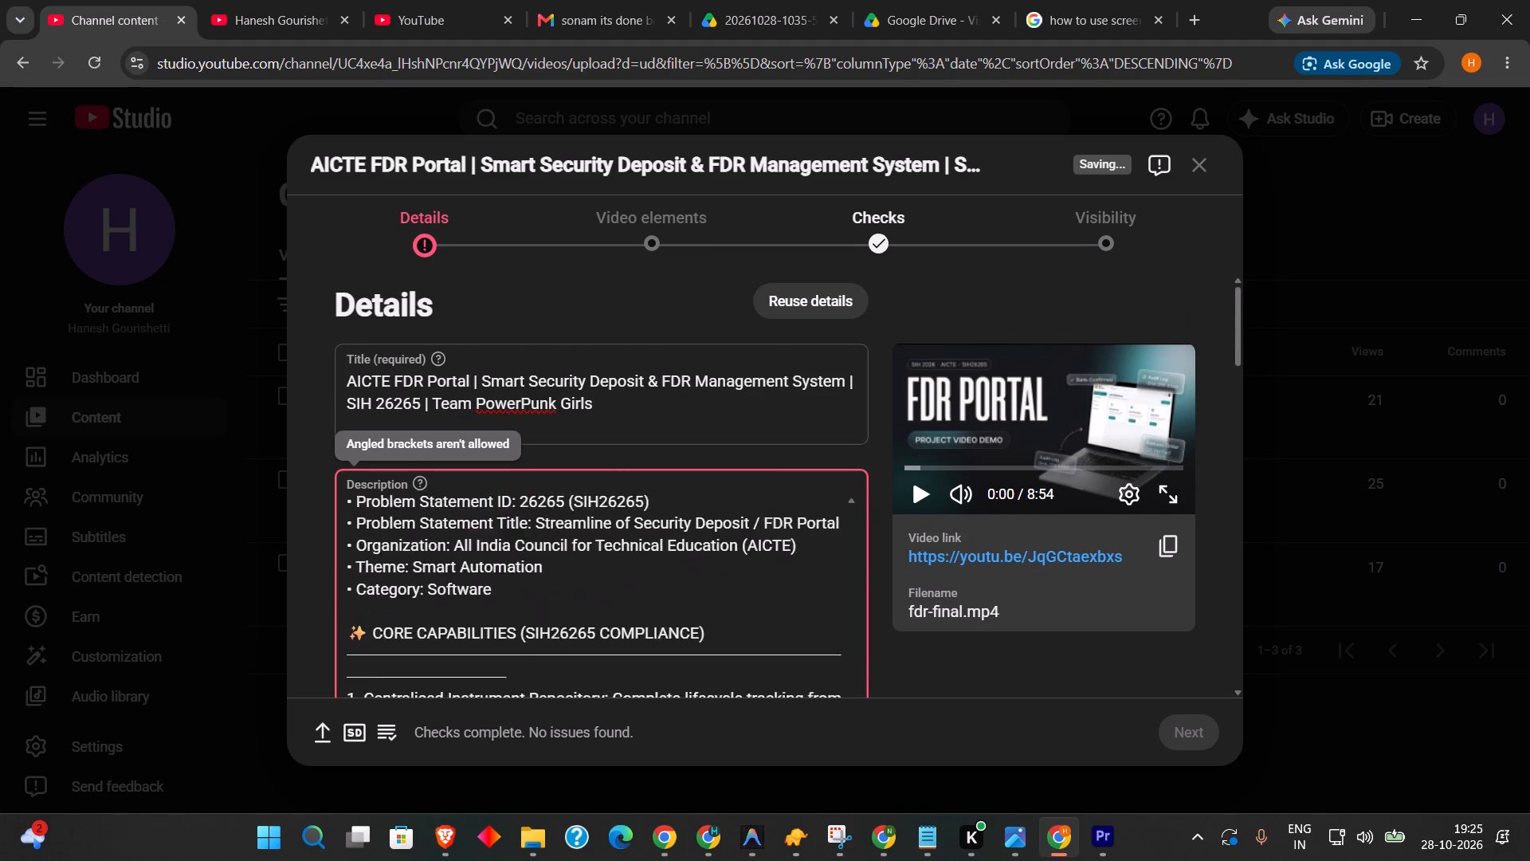
scroll(819, 636, "down", 13)
scroll(988, 670, "up", 1)
scroll(988, 670, "down", 6)
scroll(988, 670, "up", 6)
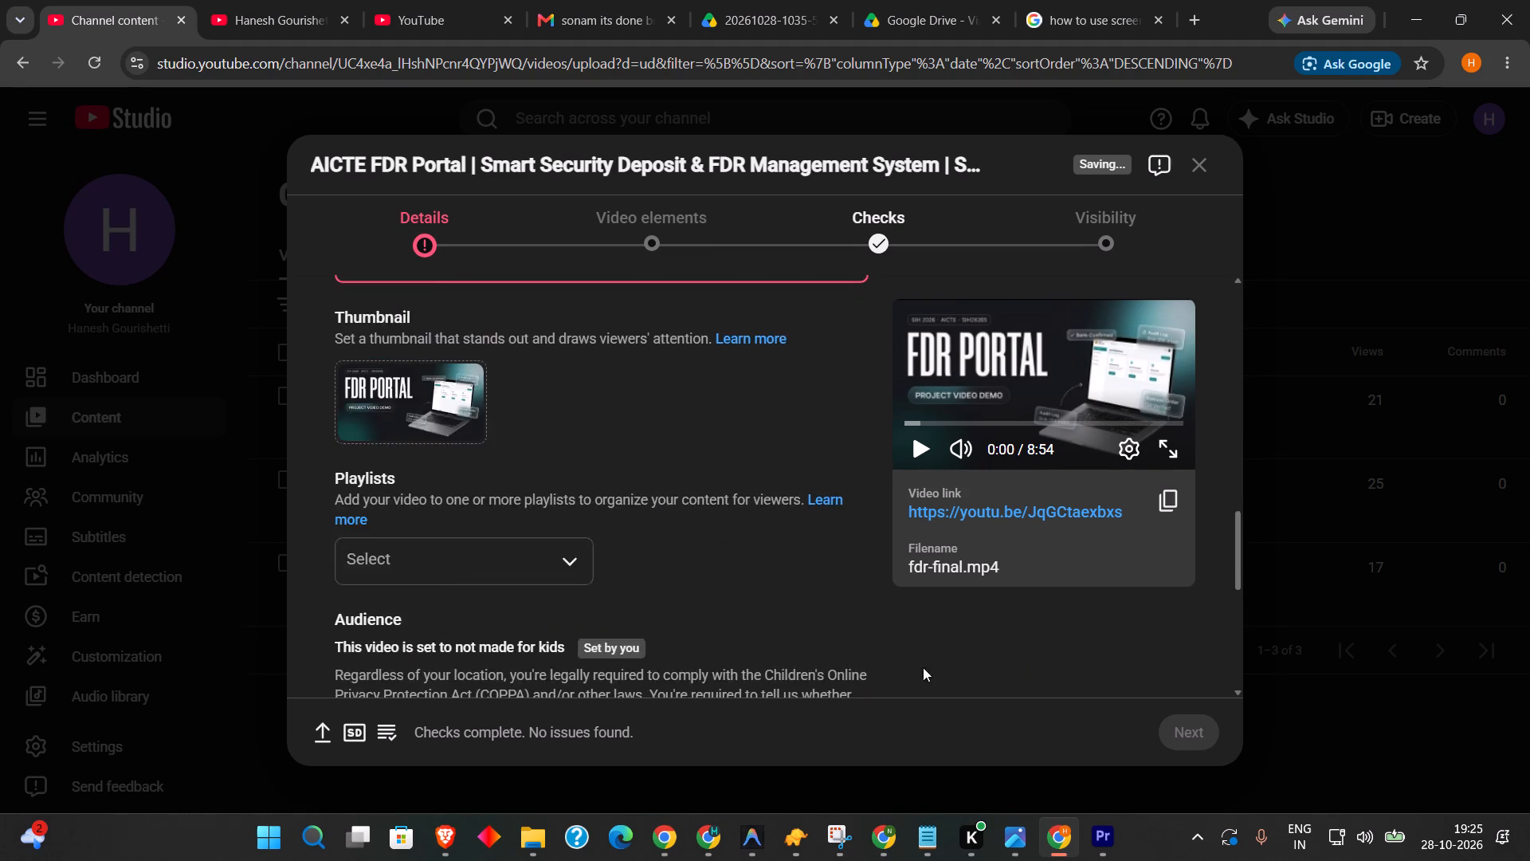
scroll(923, 667, "up", 2)
scroll(871, 647, "down", 1)
scroll(871, 647, "up", 7)
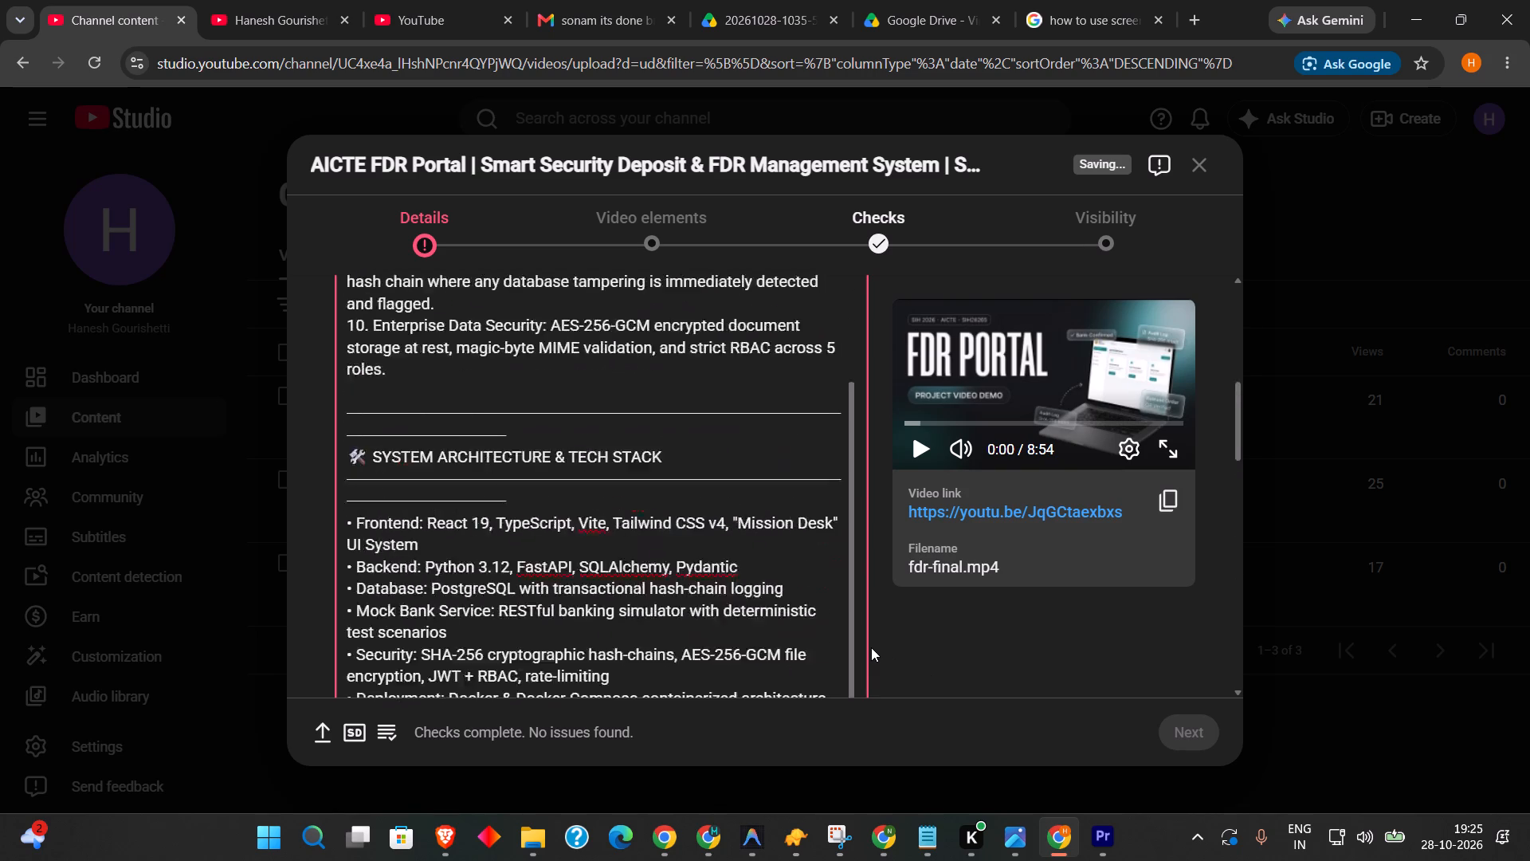
scroll(871, 647, "up", 2)
scroll(871, 647, "down", 1)
scroll(871, 647, "up", 6)
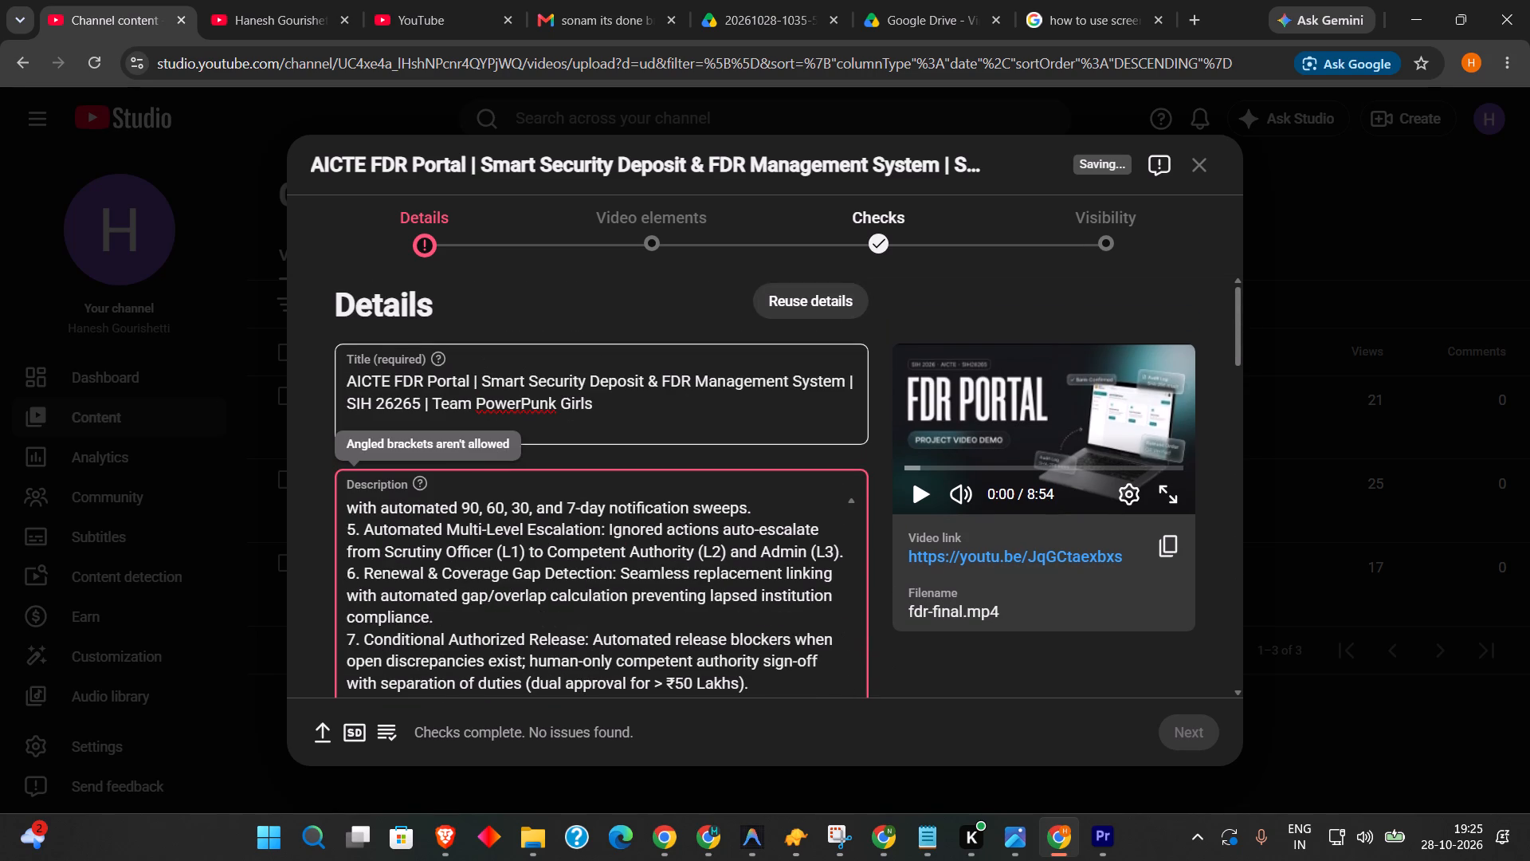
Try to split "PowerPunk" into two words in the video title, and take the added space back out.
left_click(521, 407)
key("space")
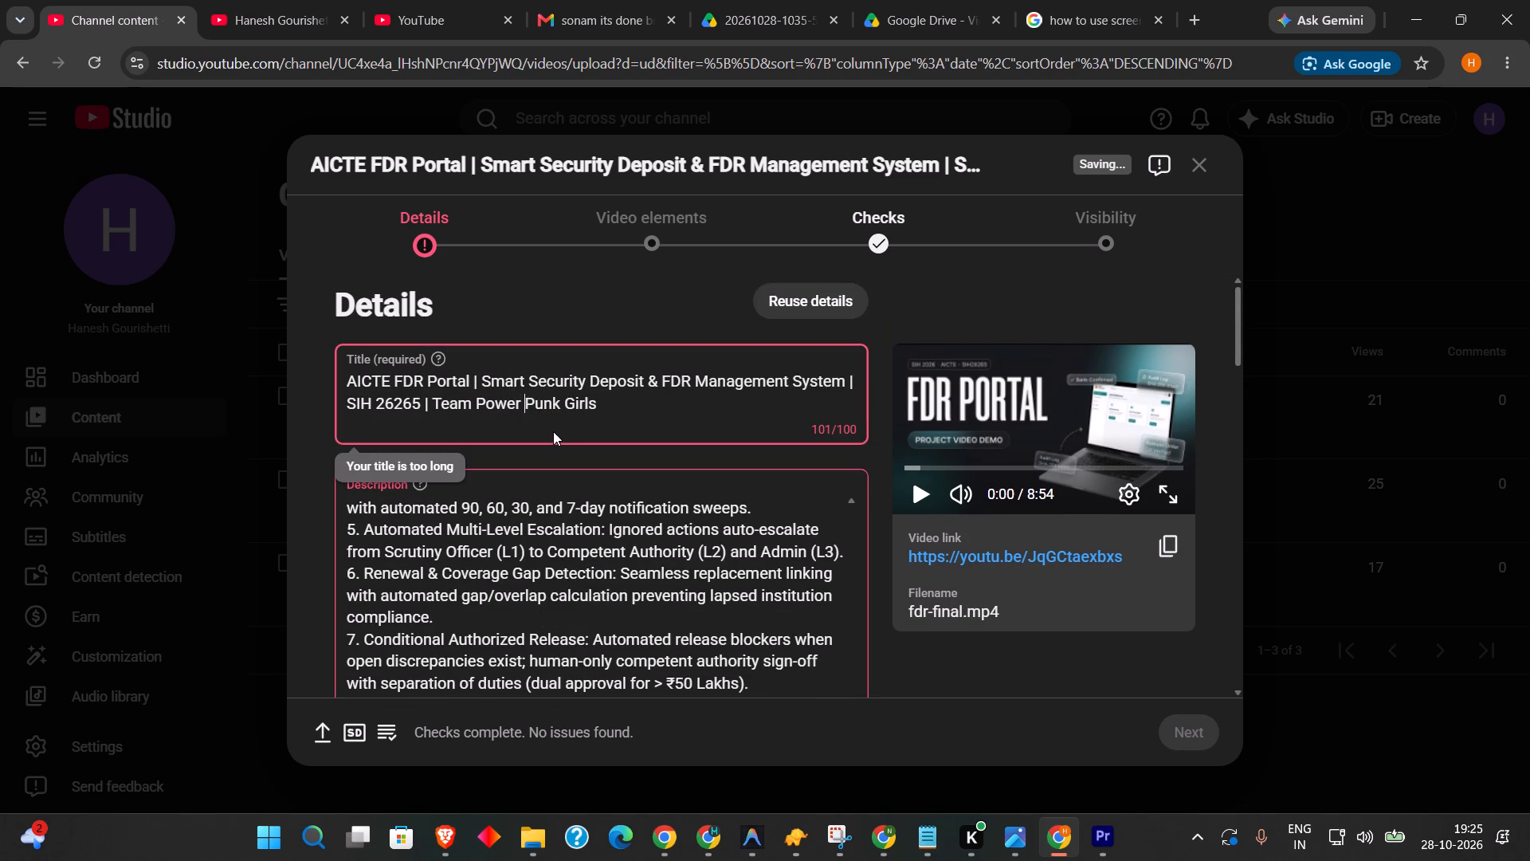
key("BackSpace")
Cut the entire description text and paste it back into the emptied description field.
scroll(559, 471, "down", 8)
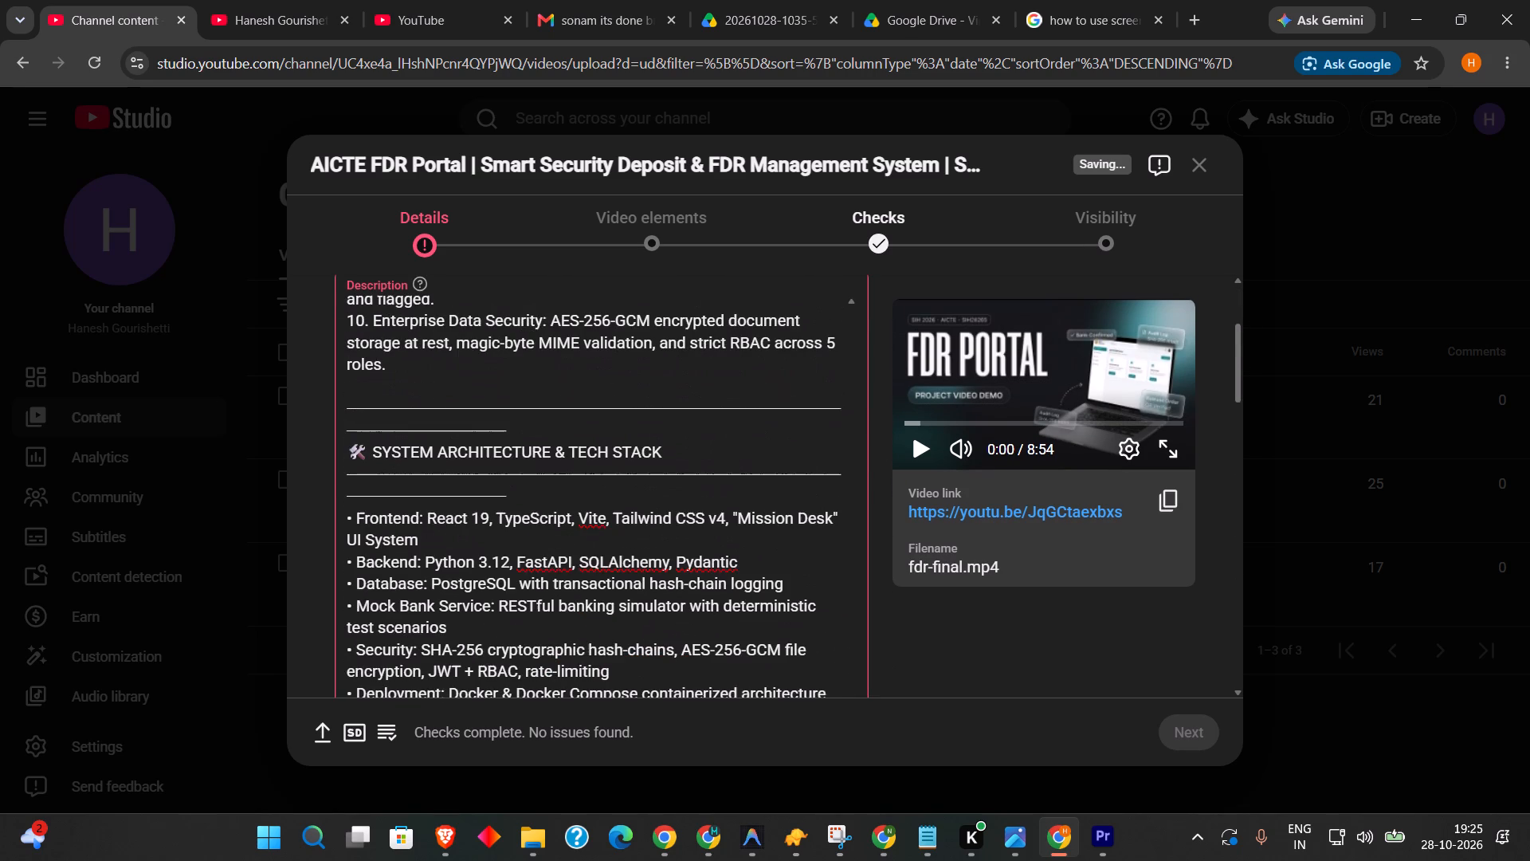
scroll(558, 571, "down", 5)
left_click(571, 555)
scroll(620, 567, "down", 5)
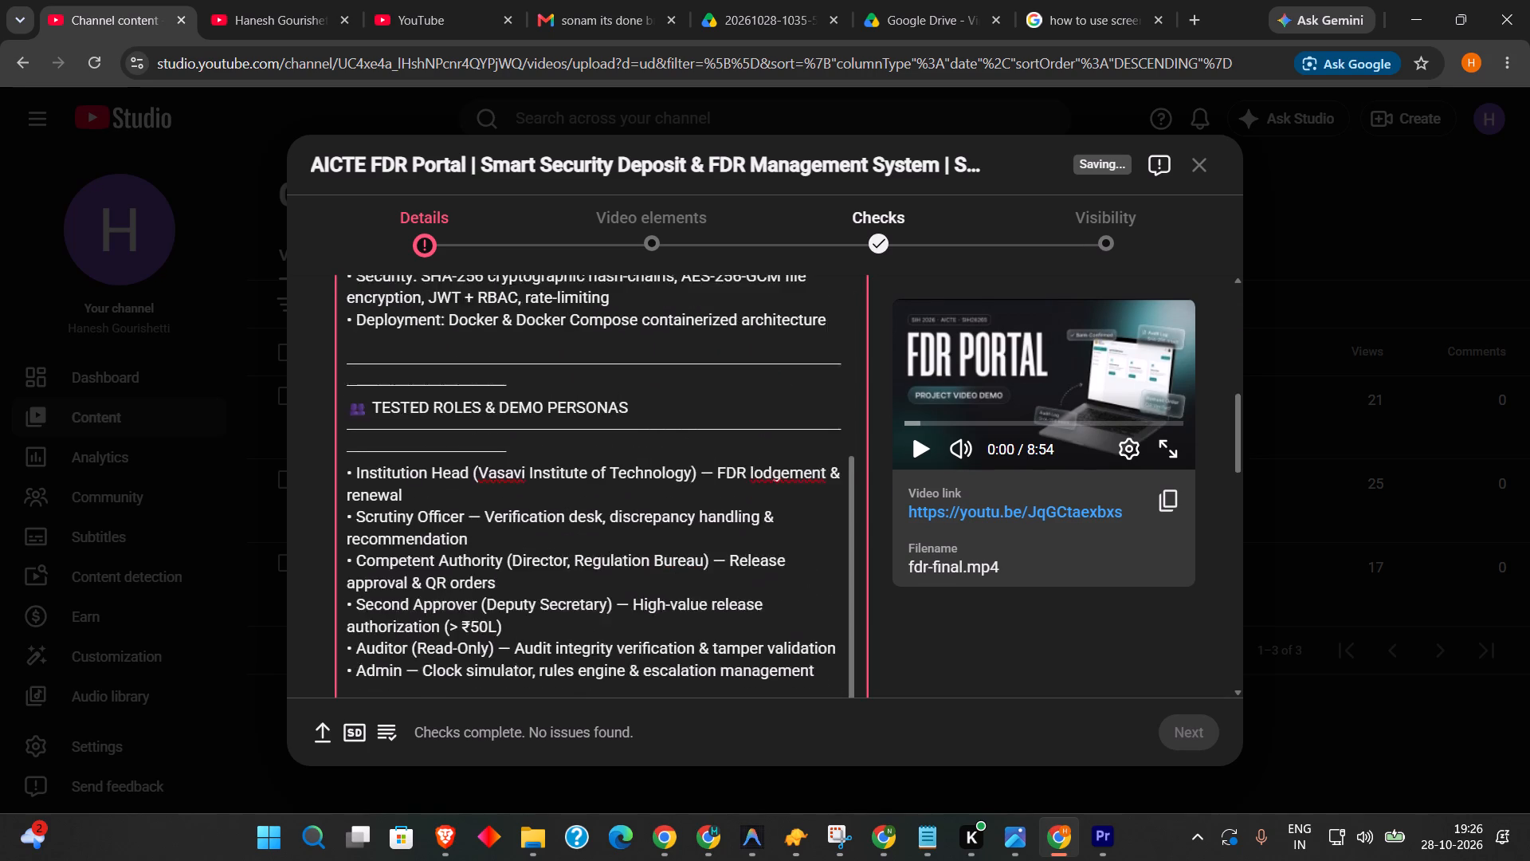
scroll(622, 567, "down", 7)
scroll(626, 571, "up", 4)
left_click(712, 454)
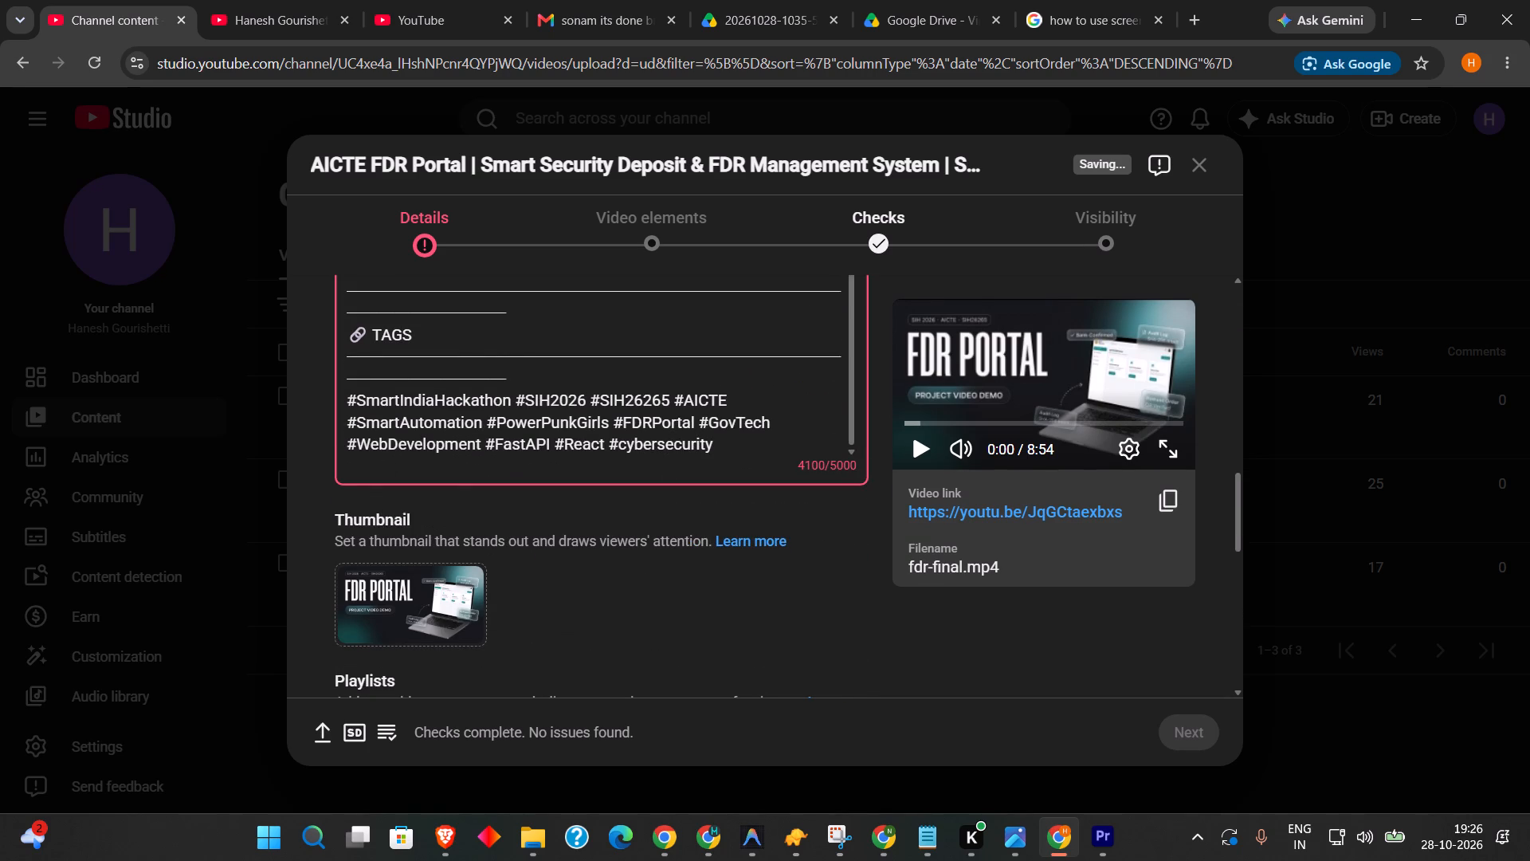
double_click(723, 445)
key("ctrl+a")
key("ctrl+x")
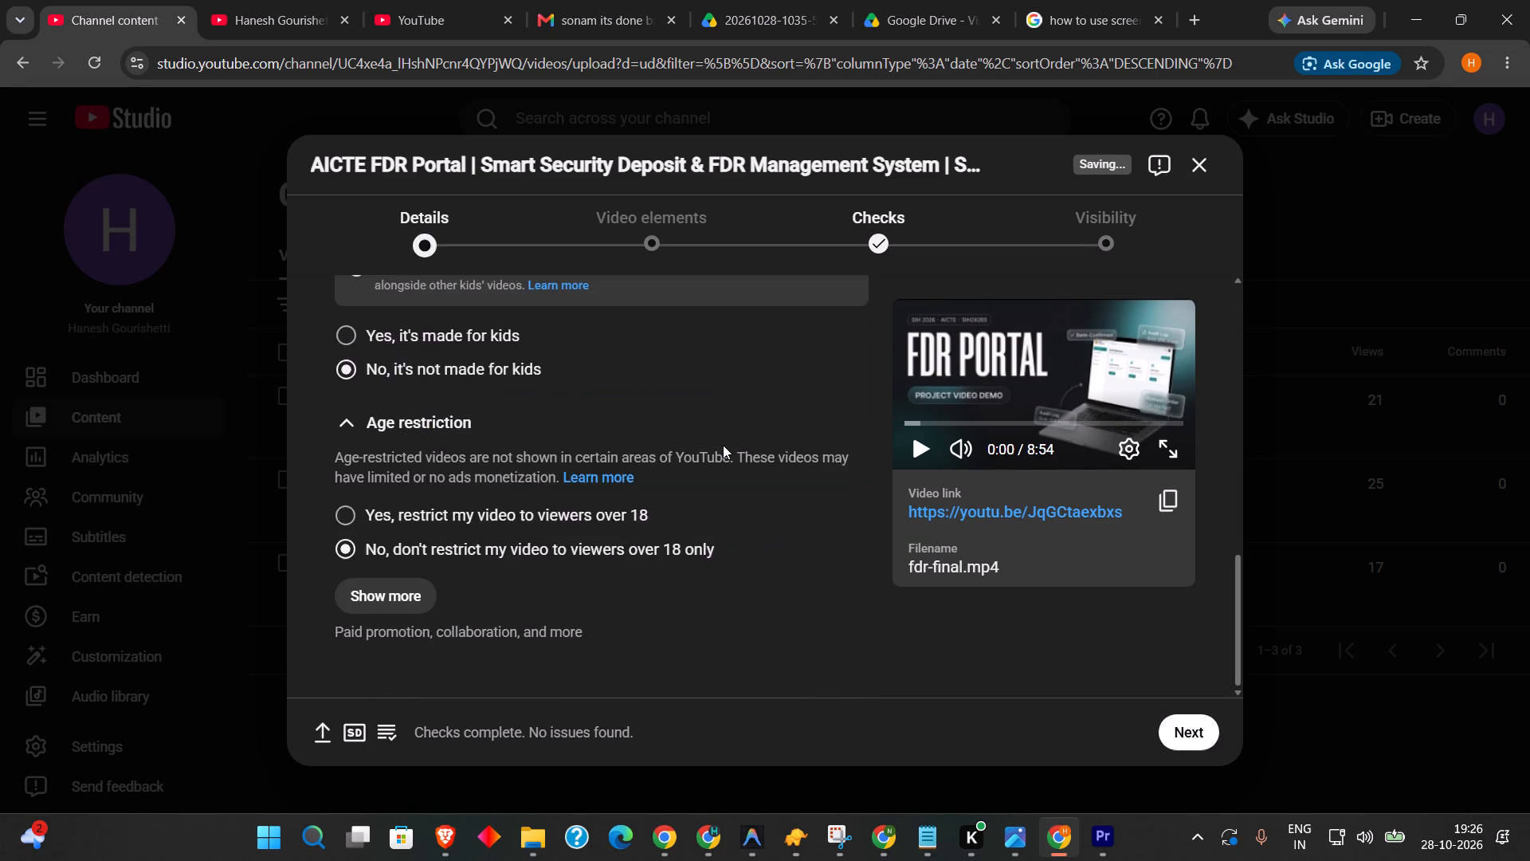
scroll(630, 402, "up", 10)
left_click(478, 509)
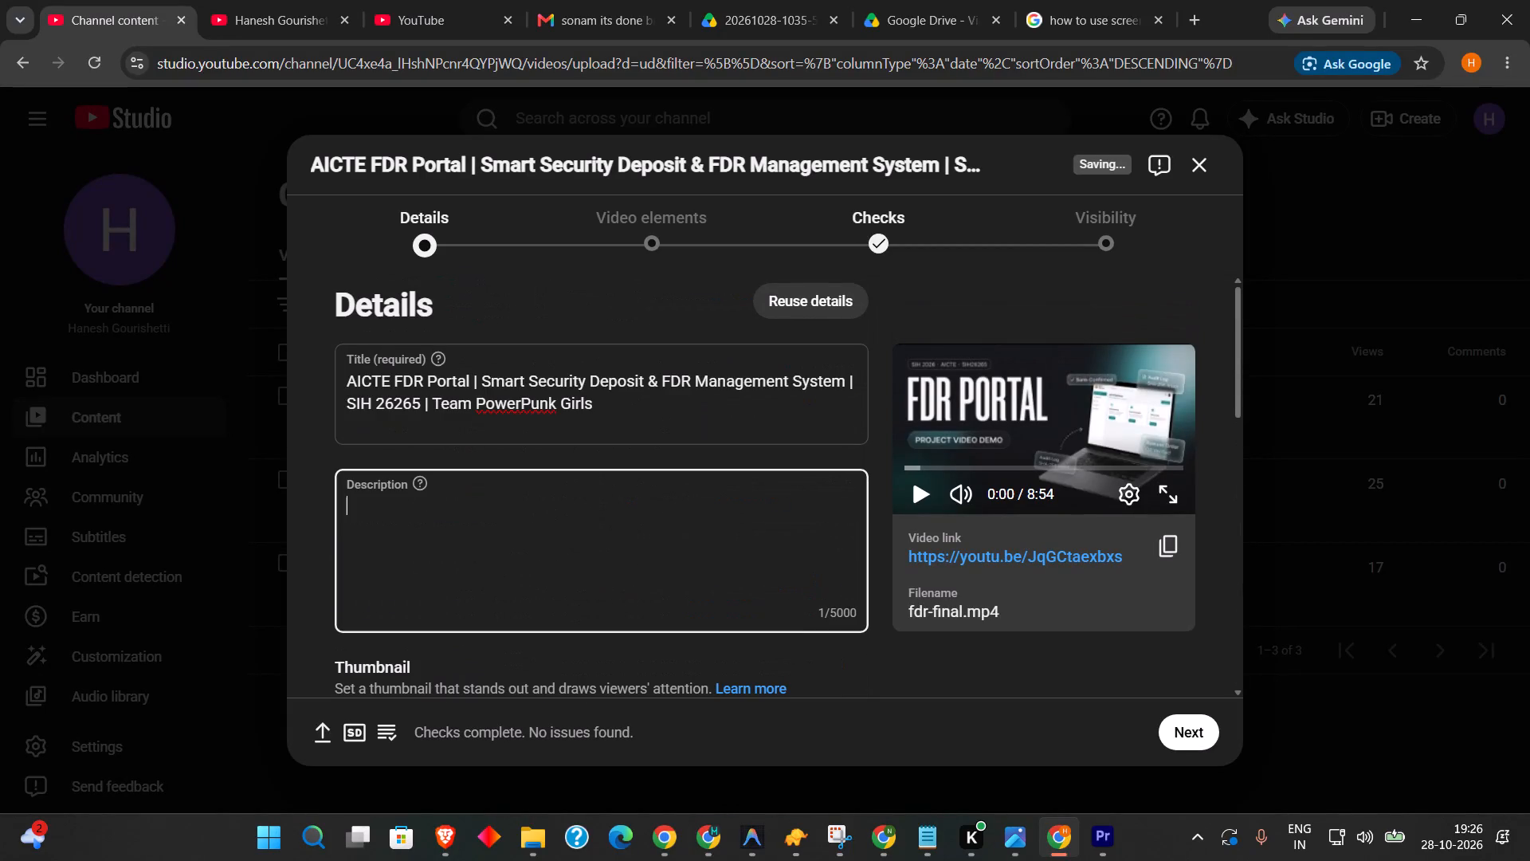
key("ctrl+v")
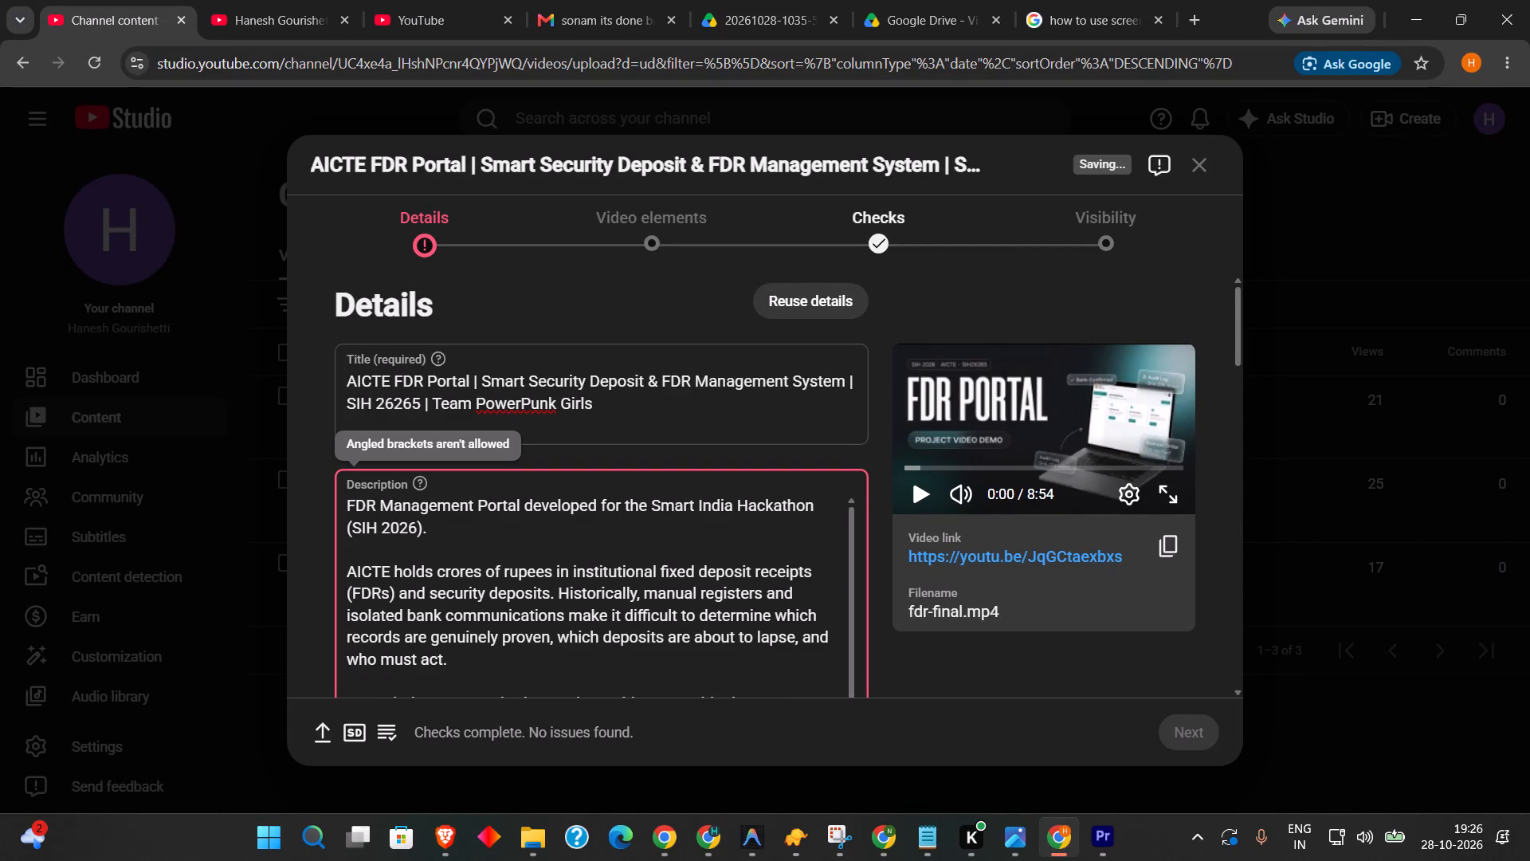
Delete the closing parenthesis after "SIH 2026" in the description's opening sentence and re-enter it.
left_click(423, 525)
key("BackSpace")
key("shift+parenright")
Examine the description from the opening sentence to the demo personas for disallowed bracket characters, and check the description field's help note.
scroll(444, 522, "down", 10)
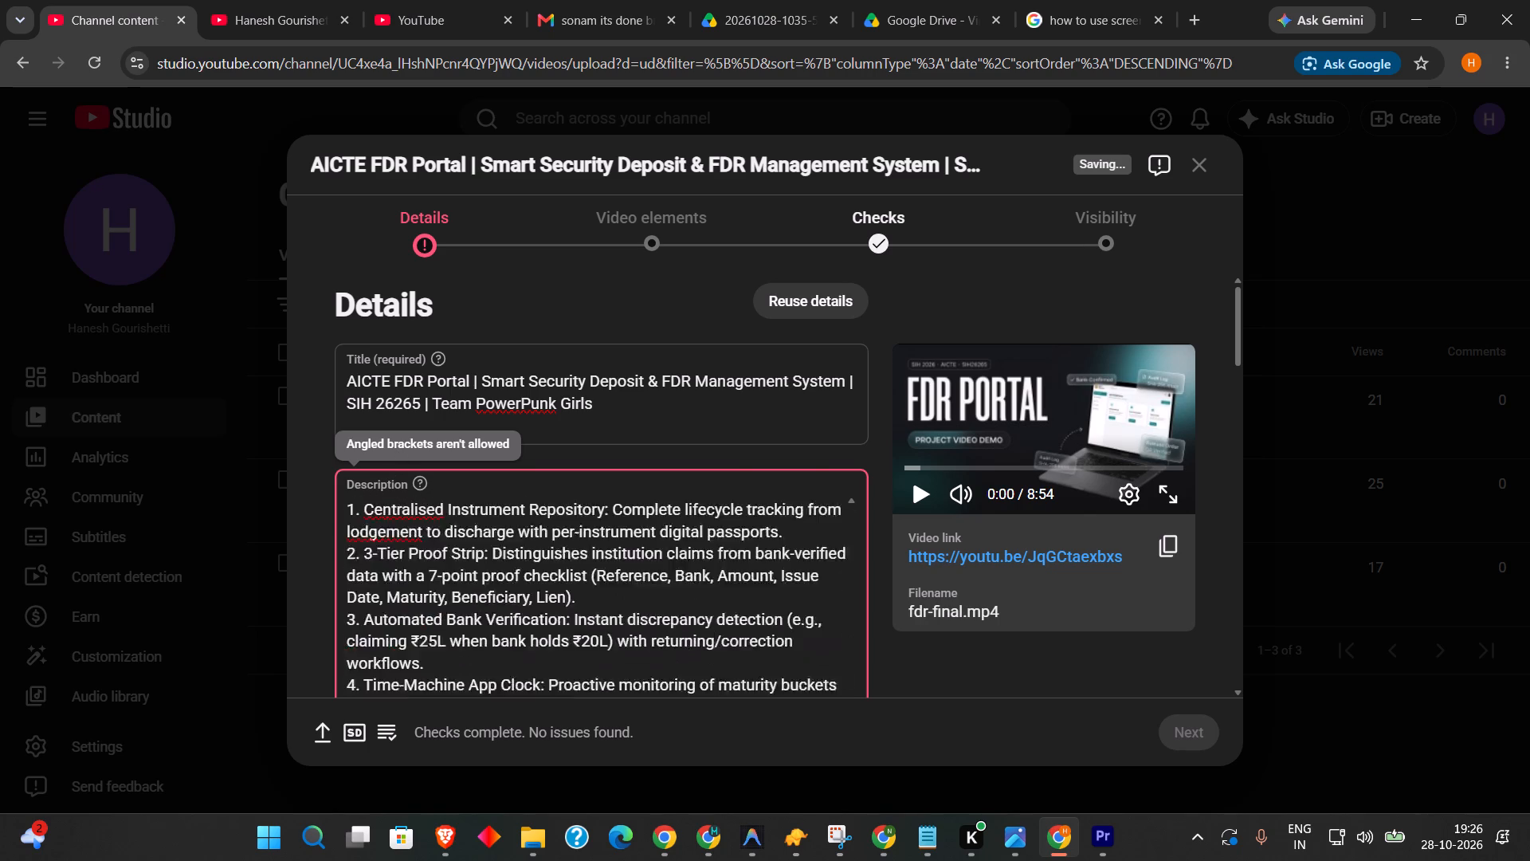
scroll(453, 526, "down", 7)
scroll(456, 612, "down", 4)
scroll(536, 622, "down", 2)
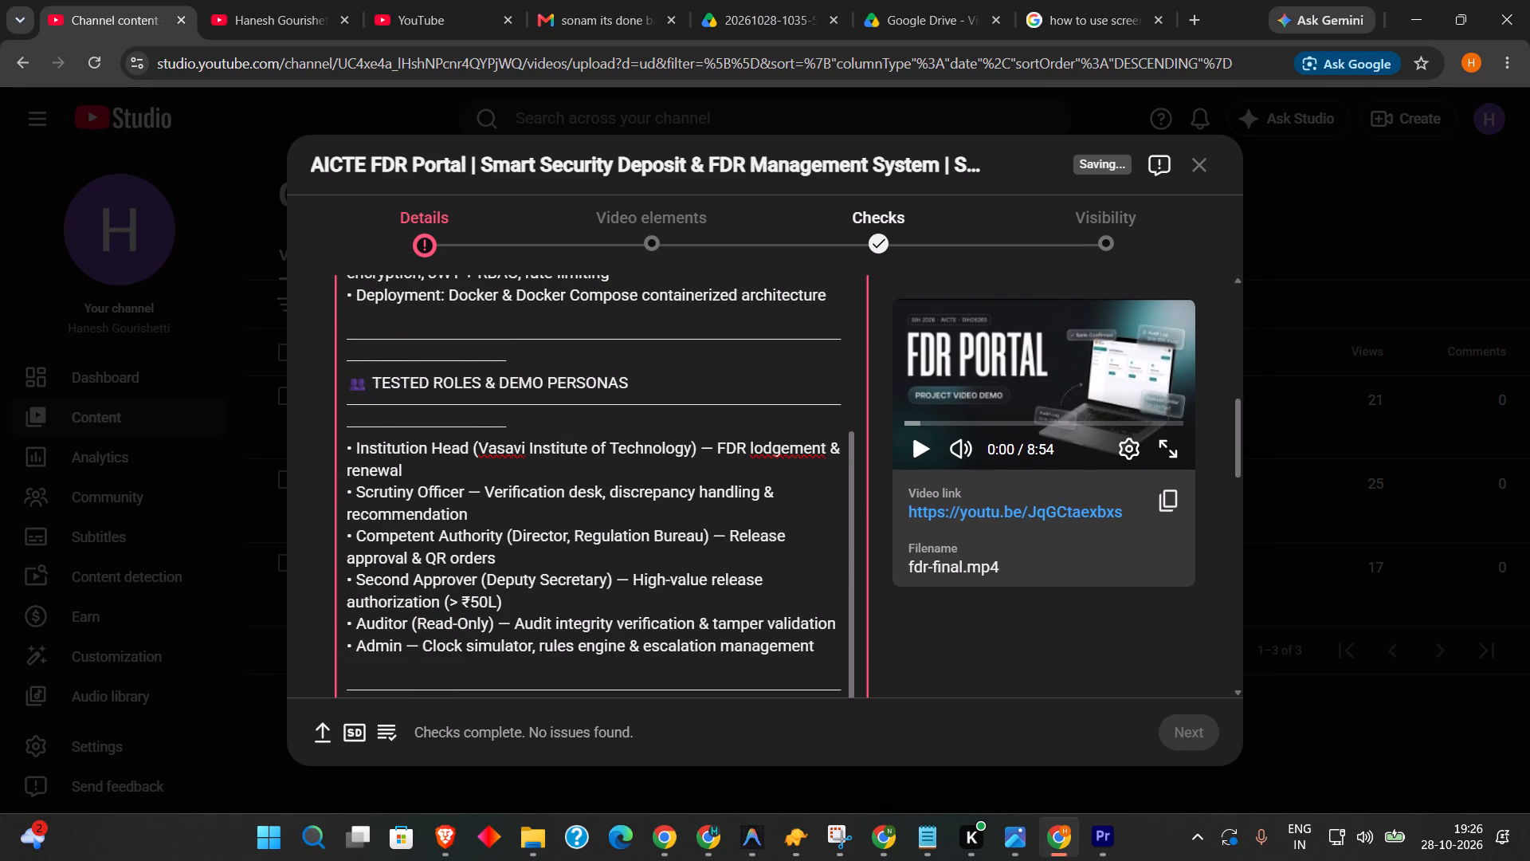
scroll(540, 619, "down", 4)
scroll(606, 576, "up", 10)
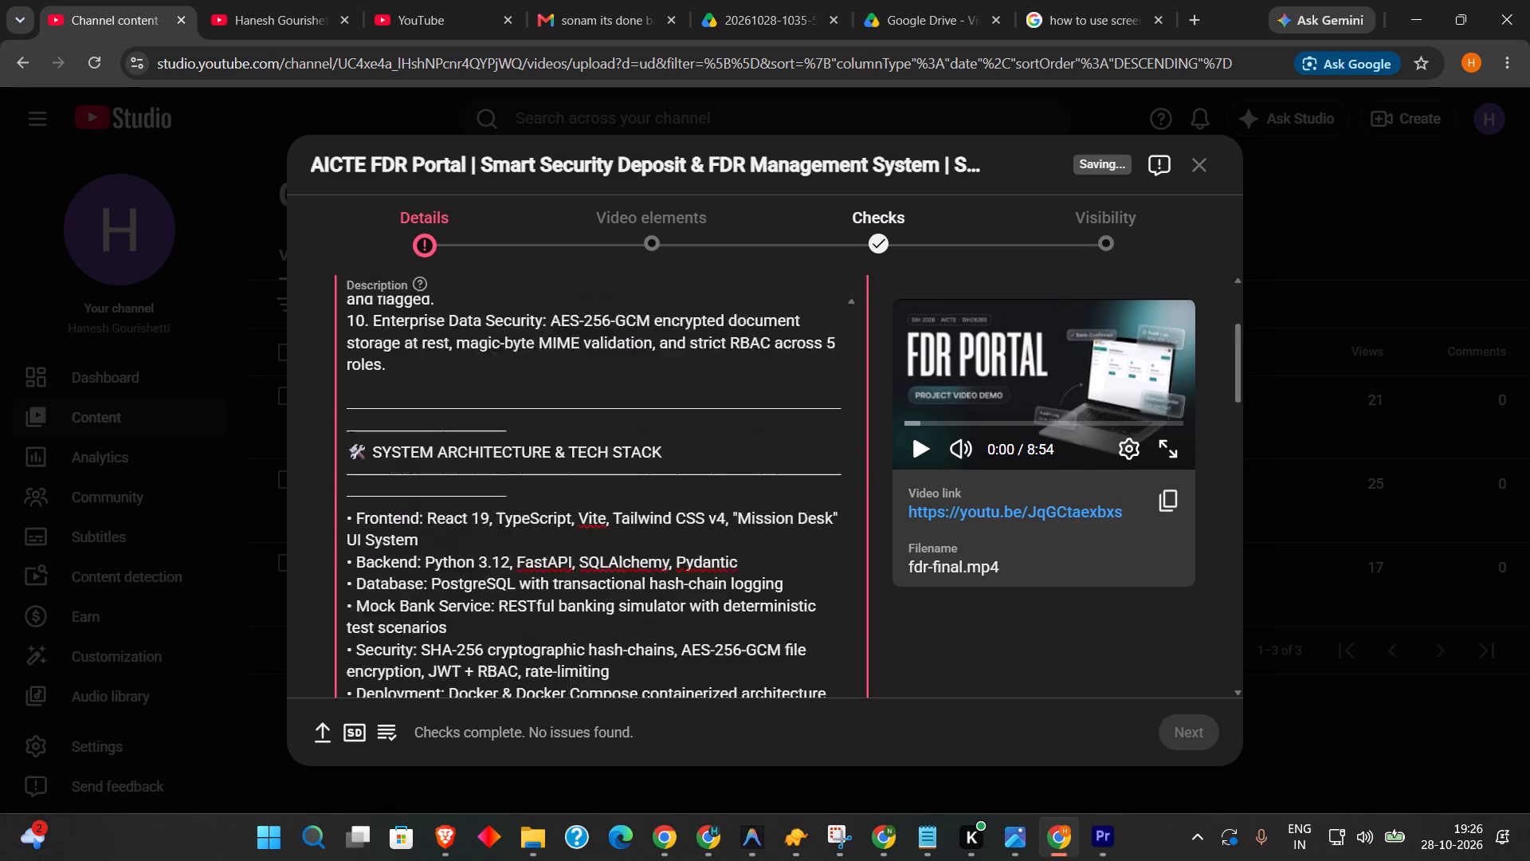
scroll(611, 566, "up", 7)
scroll(441, 534, "up", 3)
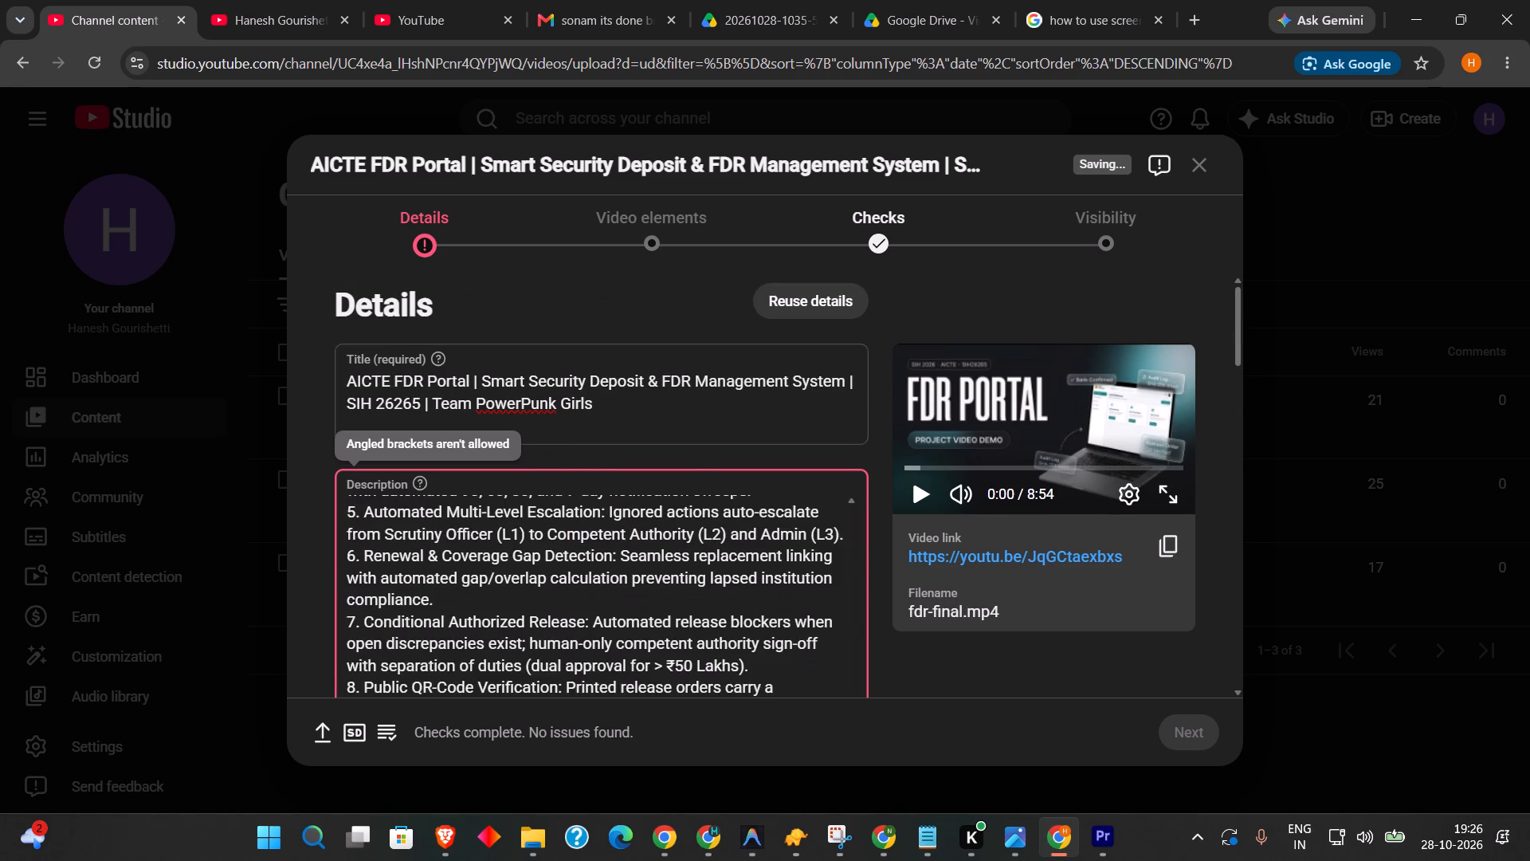
scroll(425, 572, "up", 8)
left_click(419, 485)
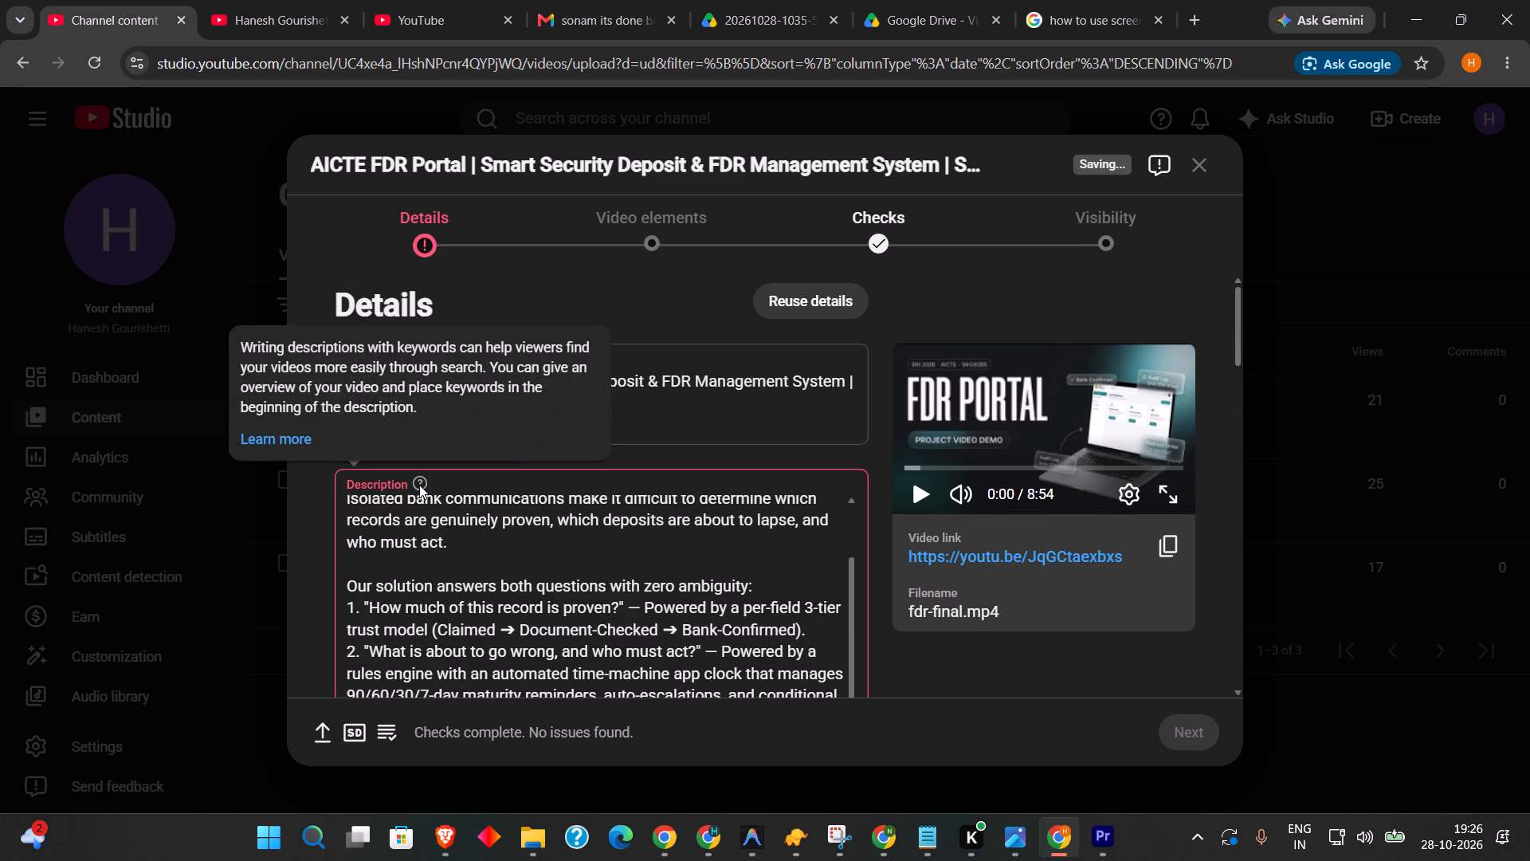
scroll(428, 562, "up", 7)
double_click(449, 568)
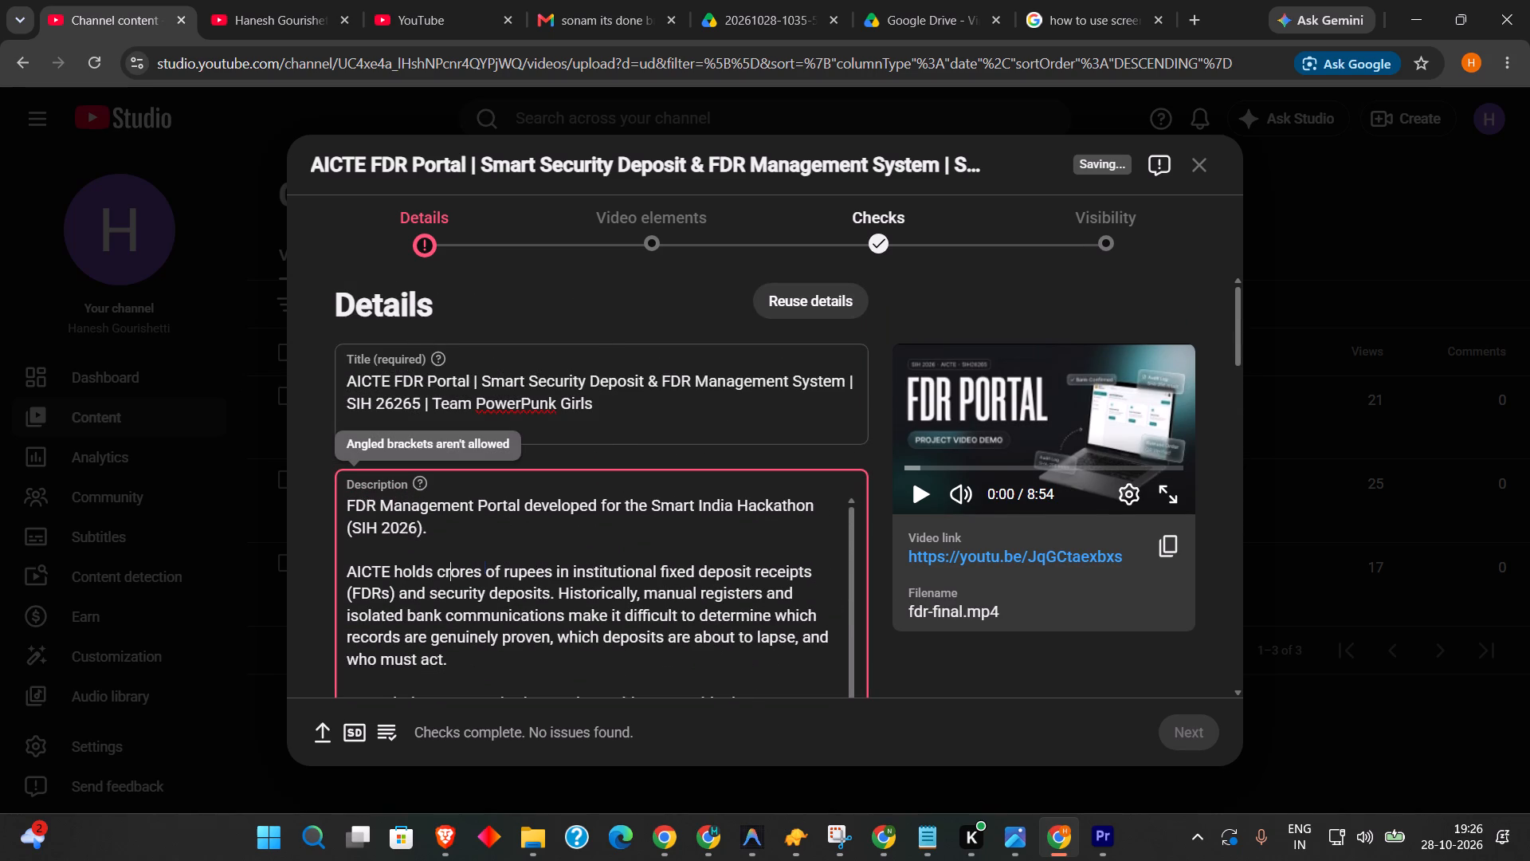
Remove the parentheses around "SIH 2026" in the description's opening sentence and put a hyphen and space before it.
left_click(422, 529)
key("BackSpace")
key("Left")
key("Left")
key("Left")
key("Left")
key("Left")
key("Left")
key("Left")
key("Left")
key("BackSpace")
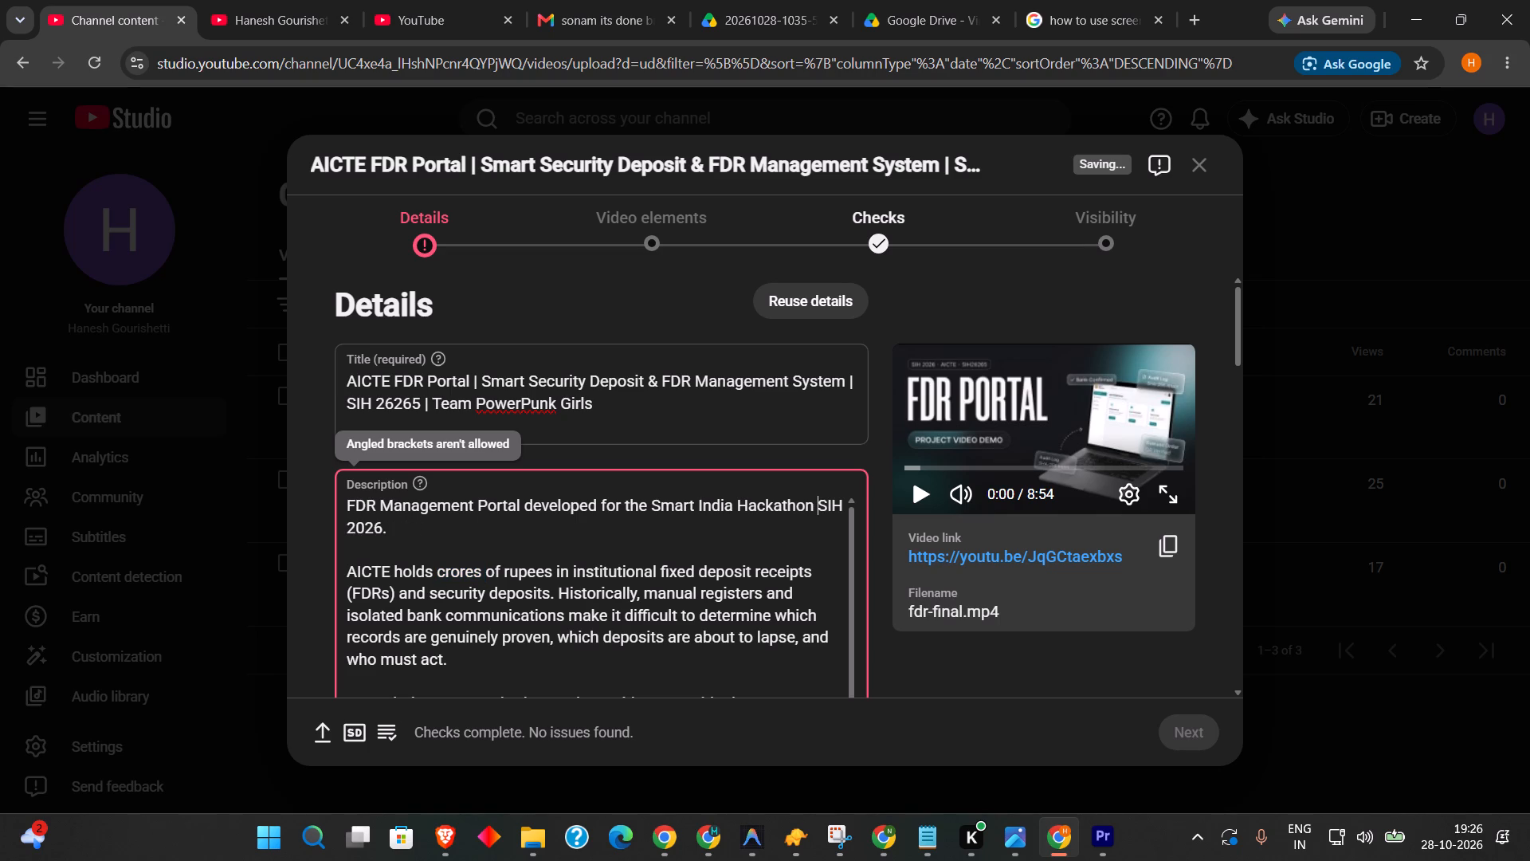
type("-")
key("space")
Replace the hyphen in the description's opening sentence with a comma, giving "Smart India Hackathon, SIH 2026.".
scroll(450, 513, "down", 1)
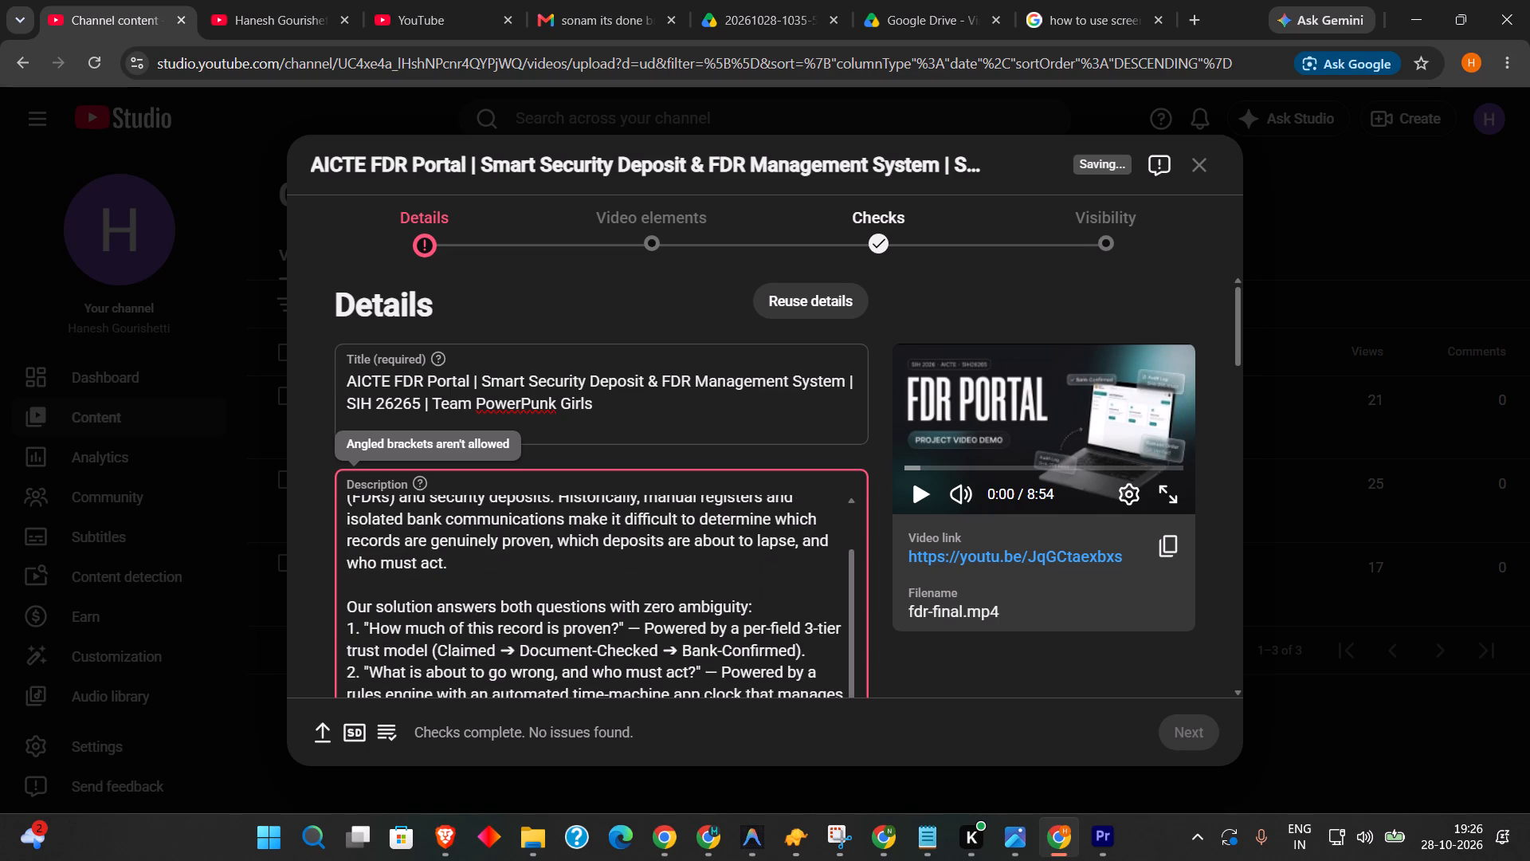
scroll(386, 535, "up", 1)
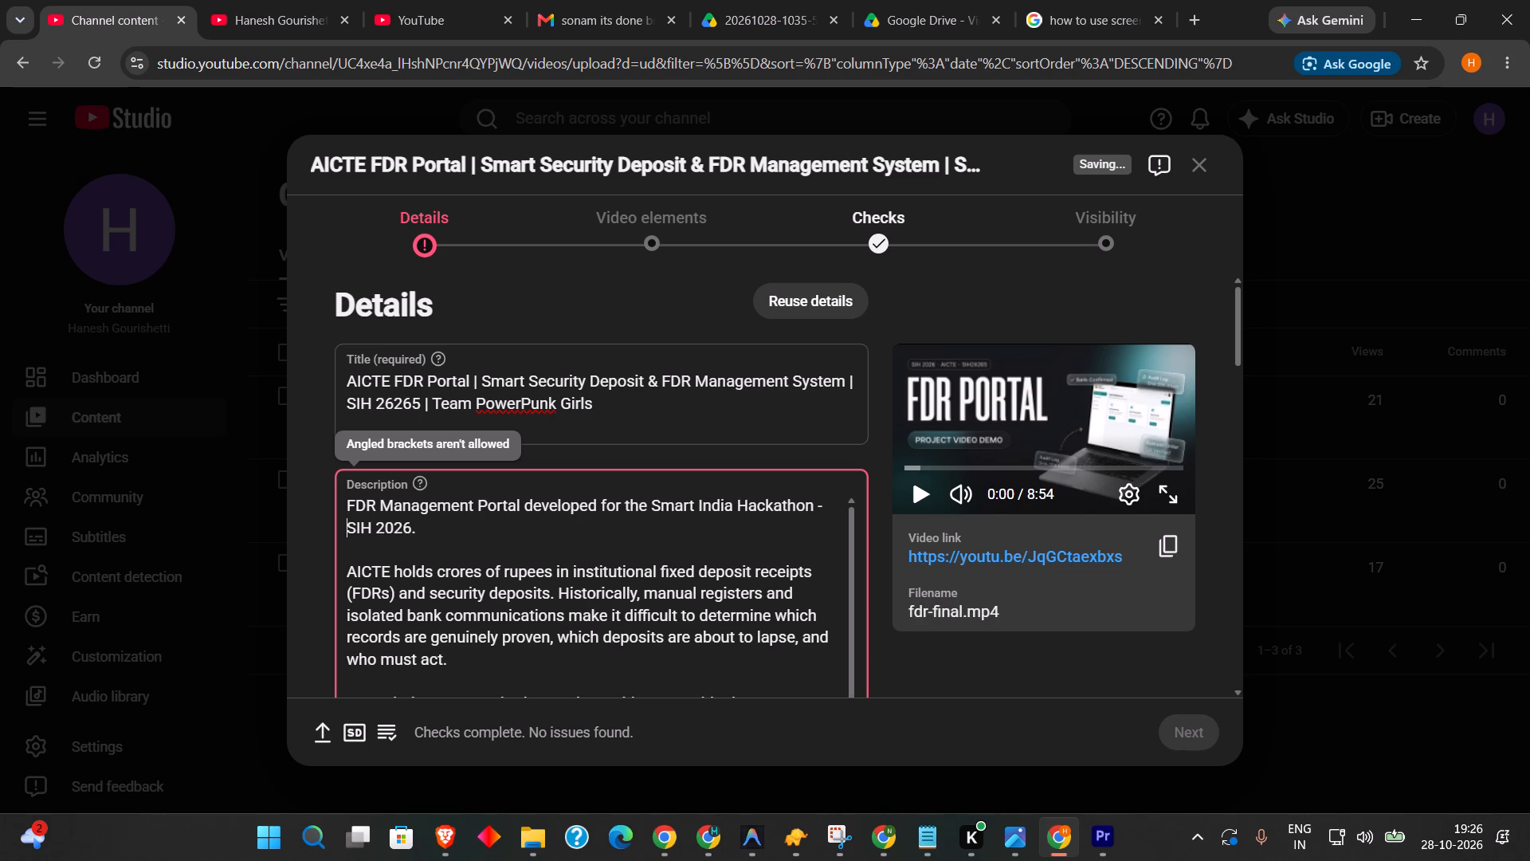
left_click(830, 506)
left_click(823, 503)
key("BackSpace")
key("BackSpace")
key("comma")
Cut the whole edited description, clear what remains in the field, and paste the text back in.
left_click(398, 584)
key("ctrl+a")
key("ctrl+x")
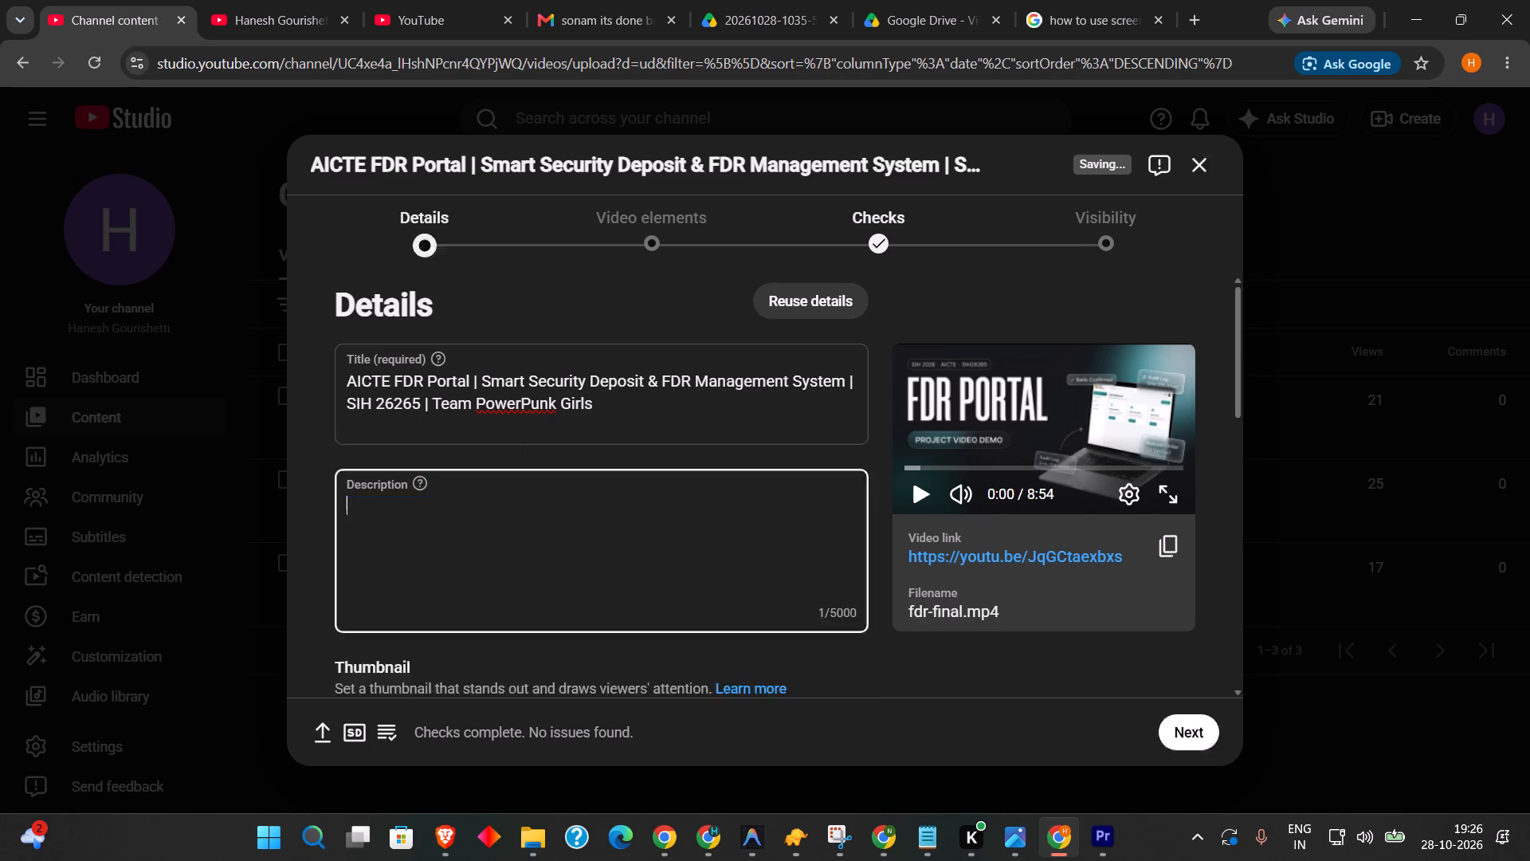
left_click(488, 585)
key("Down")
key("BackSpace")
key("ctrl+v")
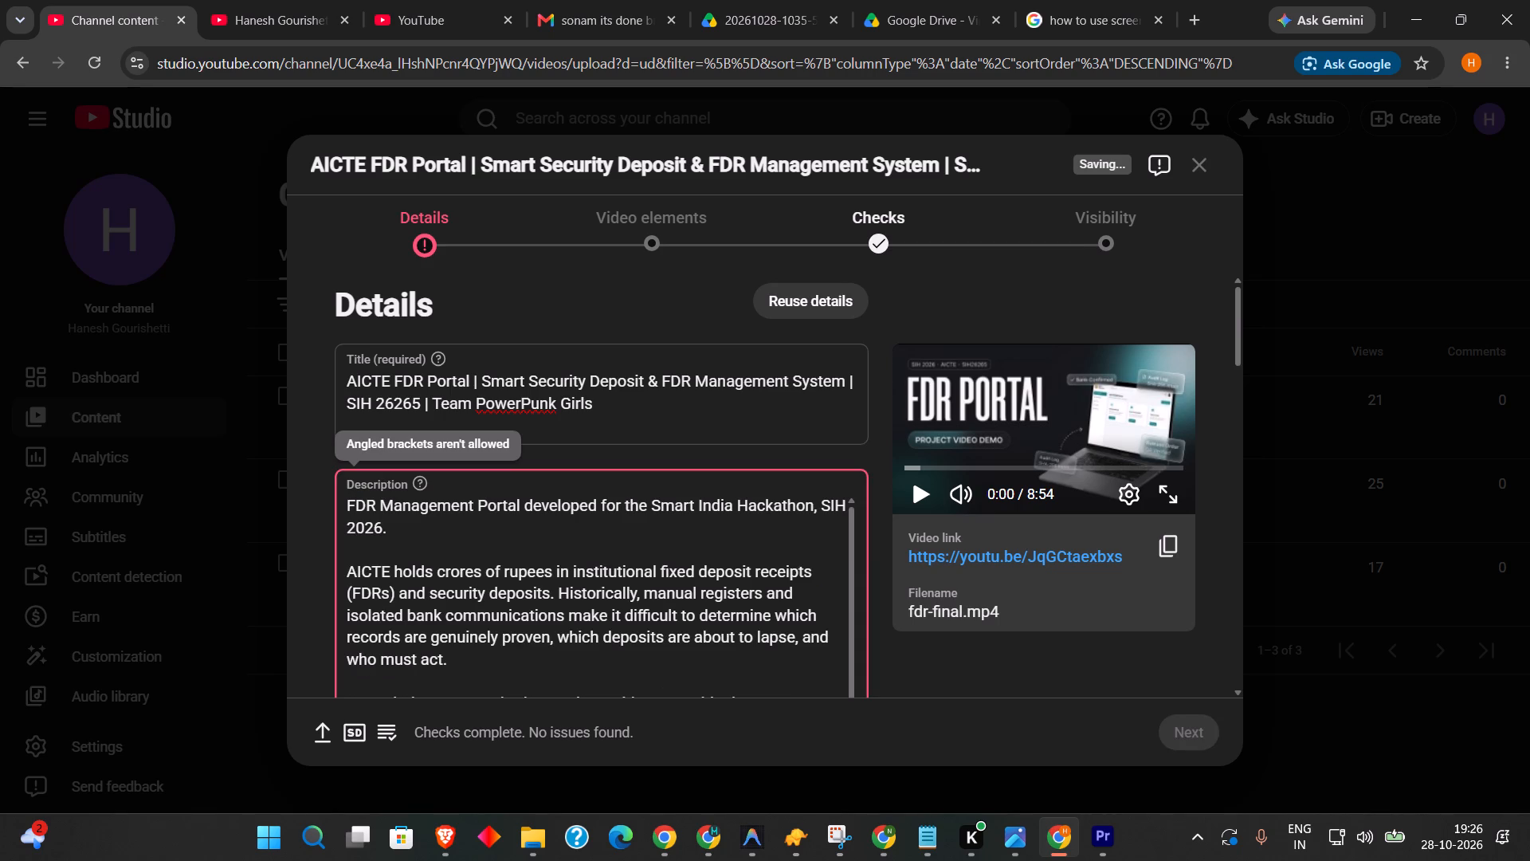
Examine the whole pasted description for disallowed angled brackets, from the opening paragraph through the tech stack and approver roles to the tags.
scroll(453, 561, "down", 2)
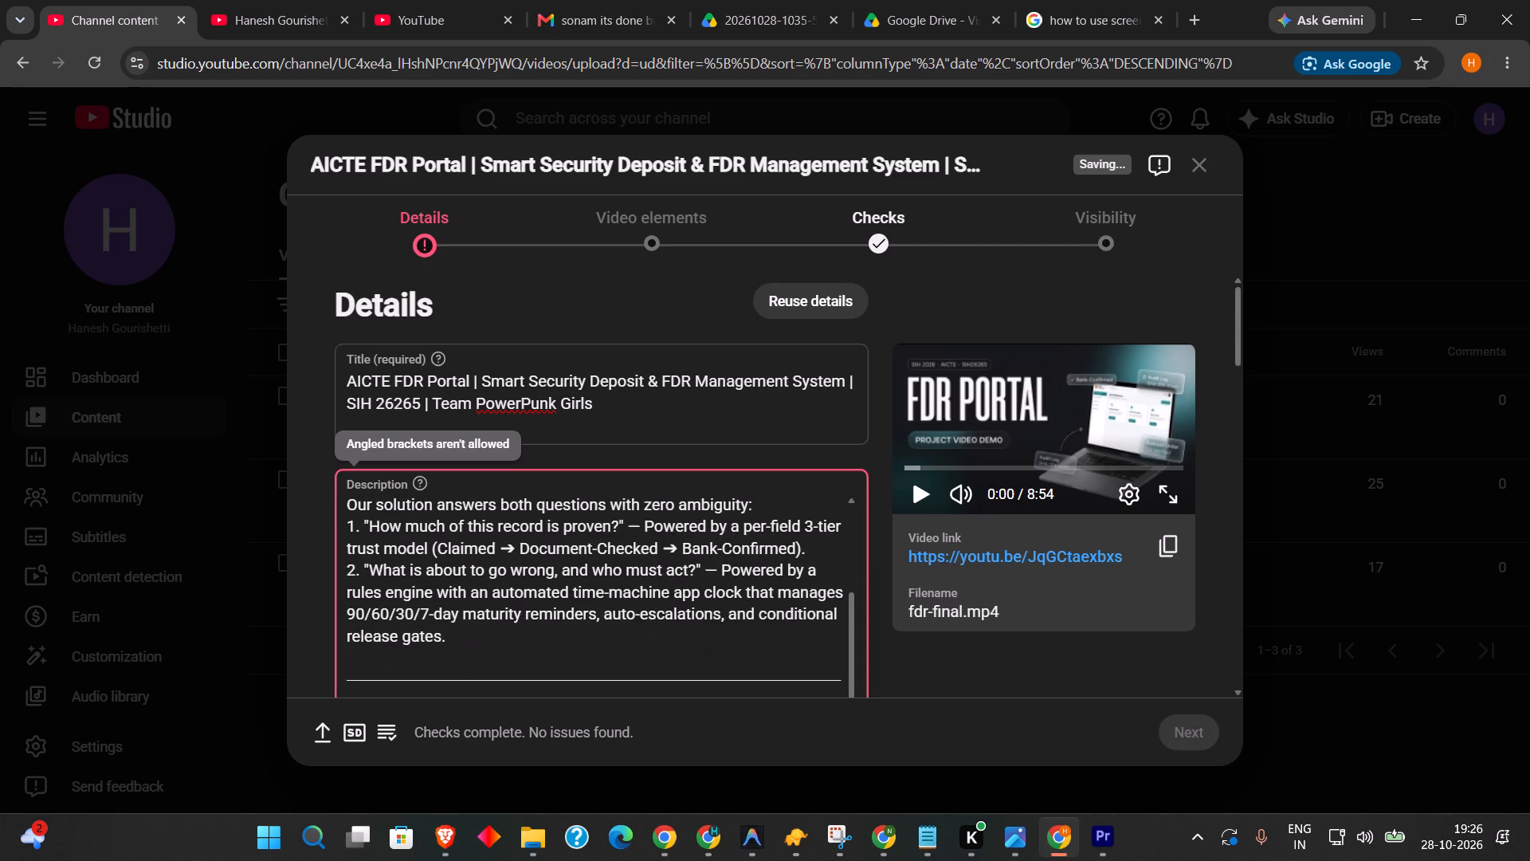
scroll(453, 561, "down", 3)
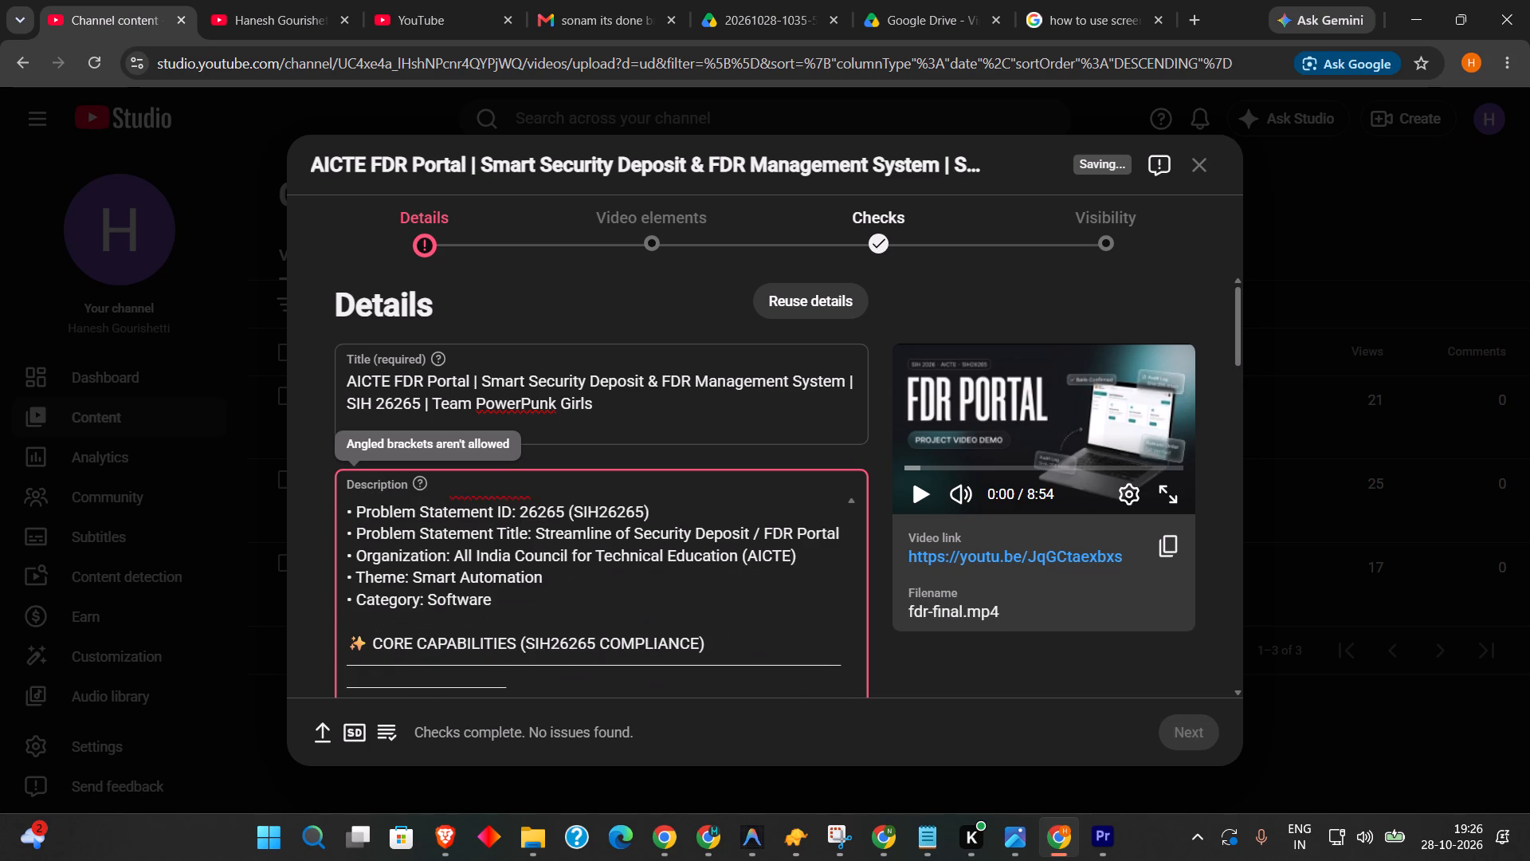
scroll(453, 561, "up", 1)
scroll(453, 561, "down", 8)
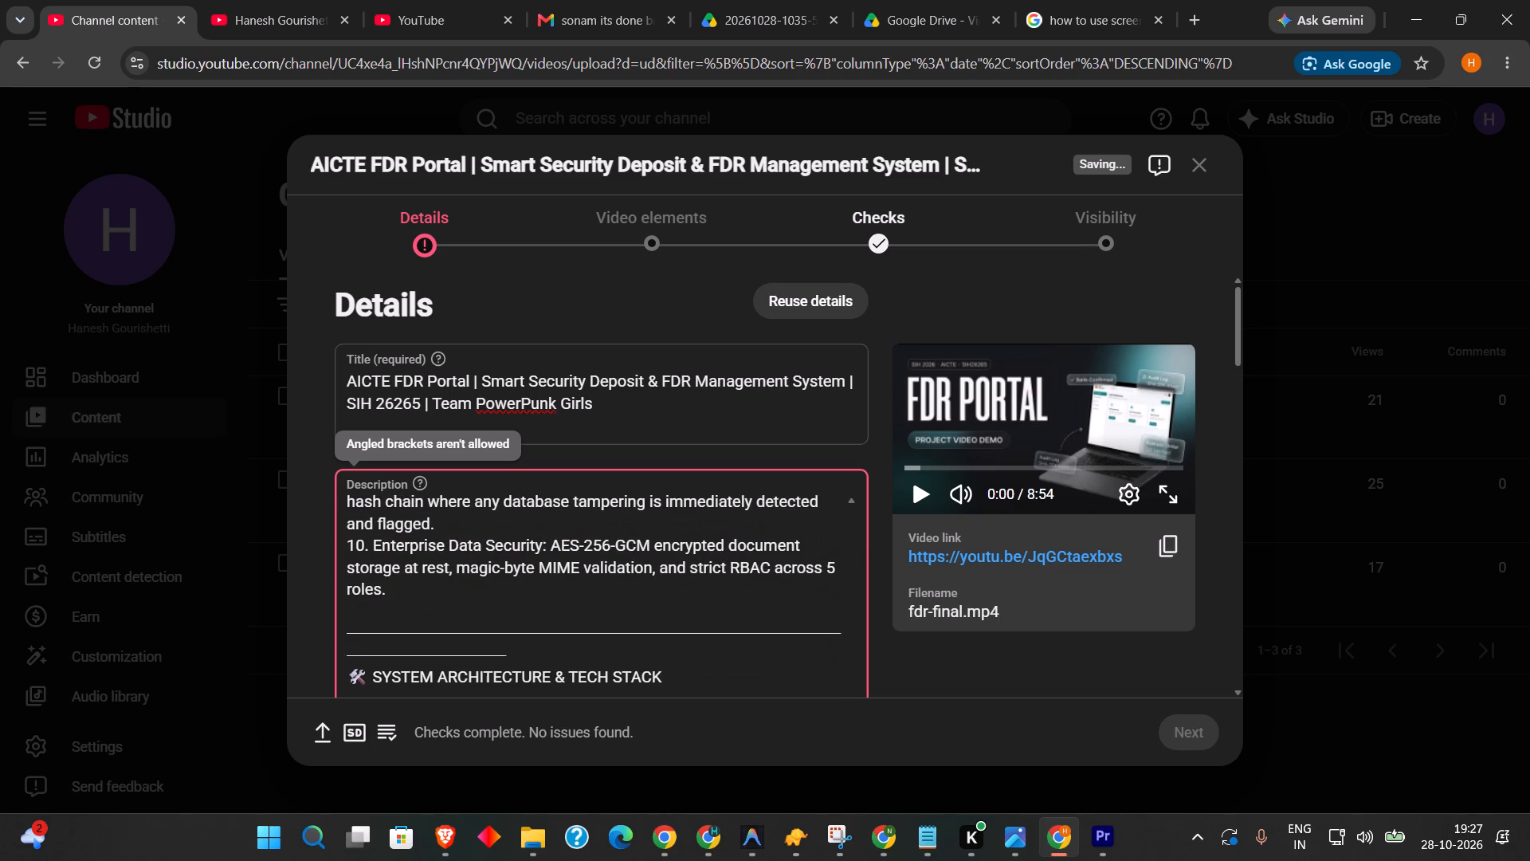
scroll(453, 561, "down", 7)
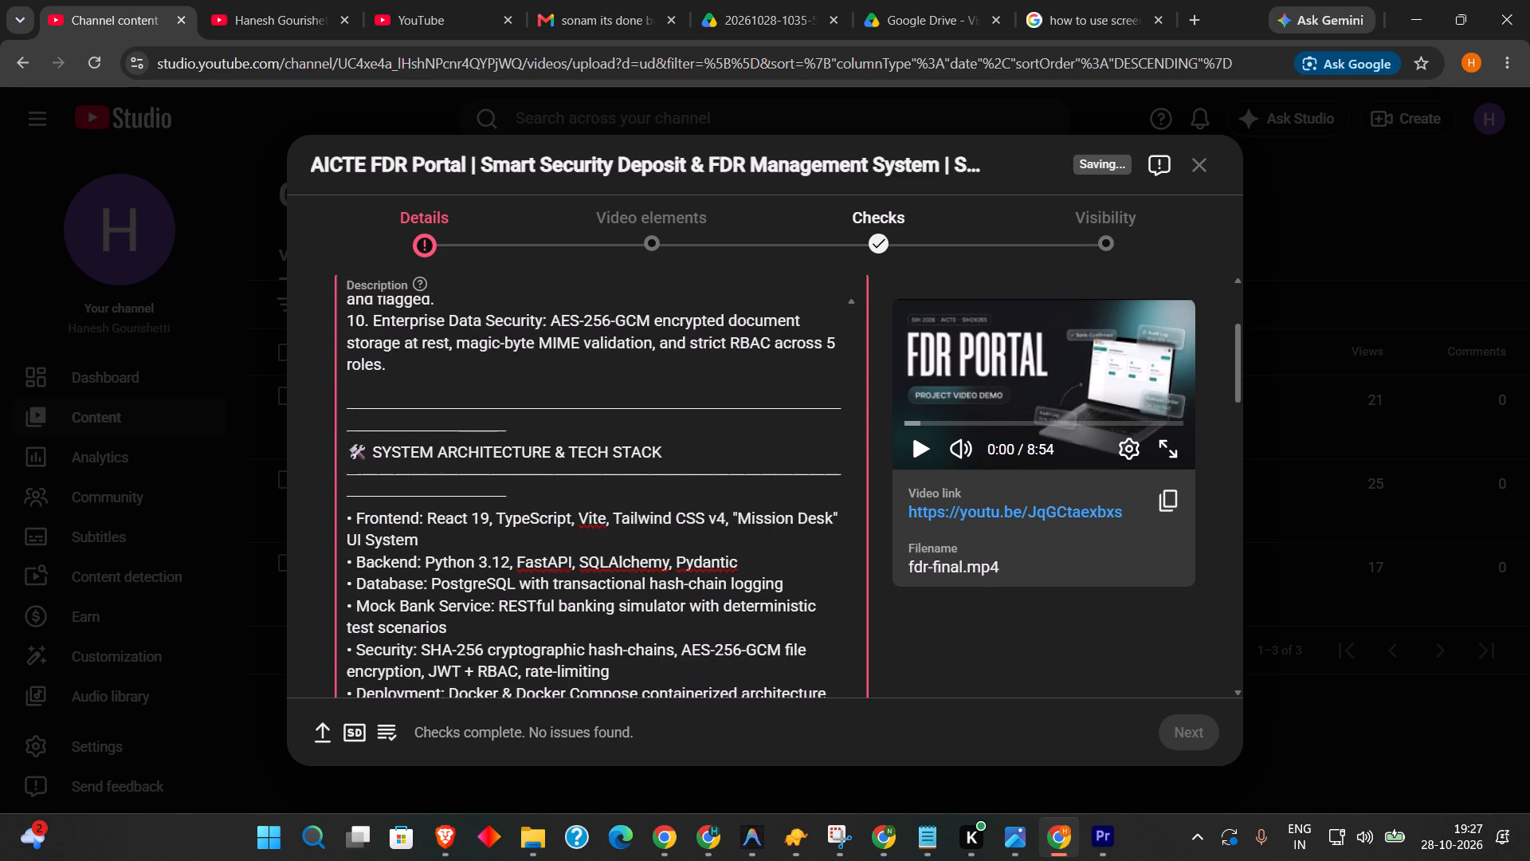
scroll(490, 628, "down", 7)
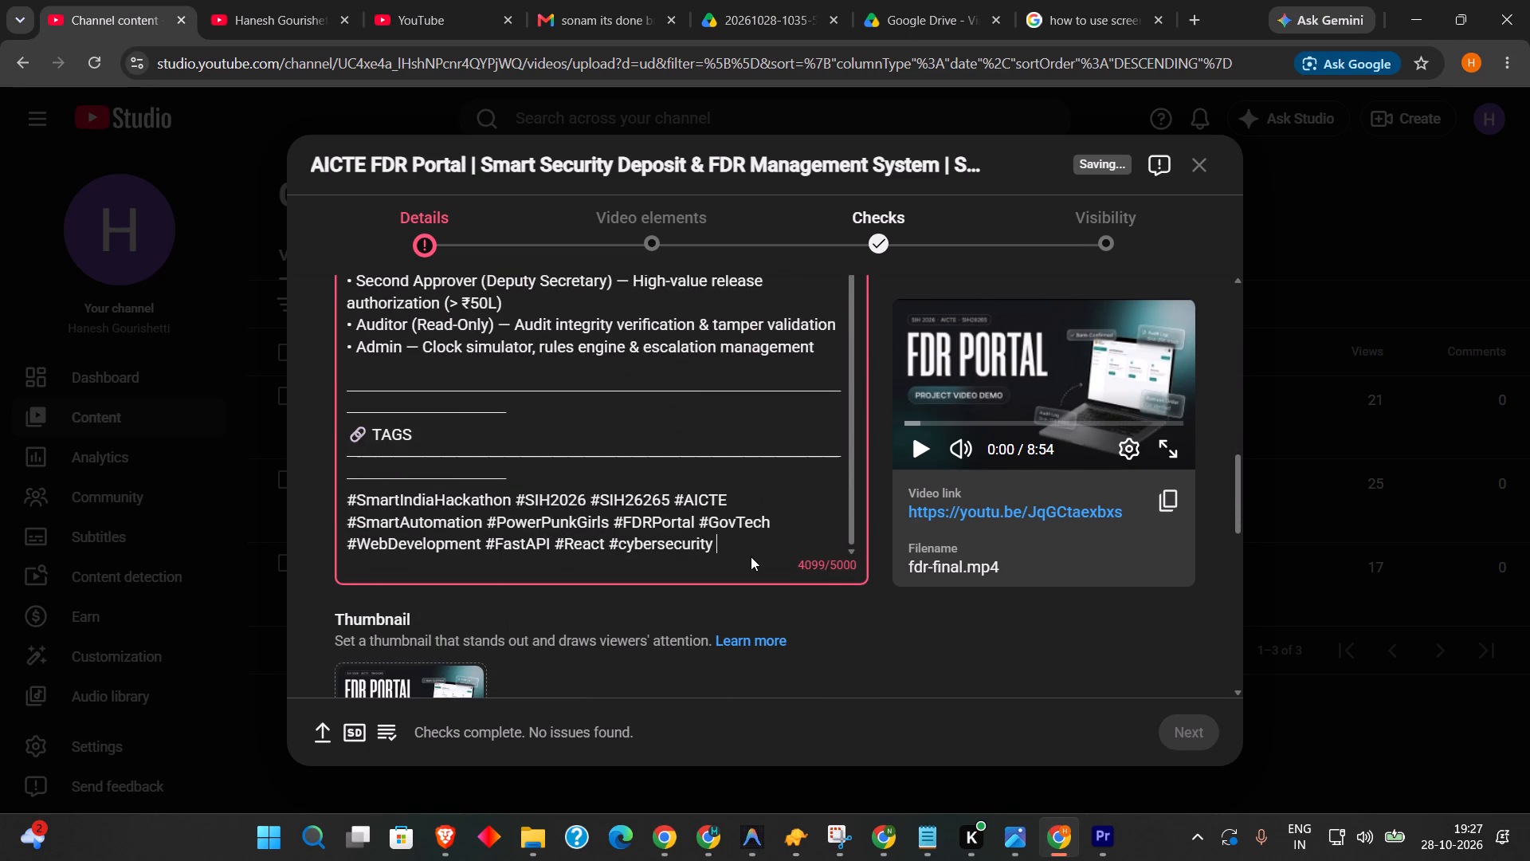
left_click_drag(846, 507, 848, 496)
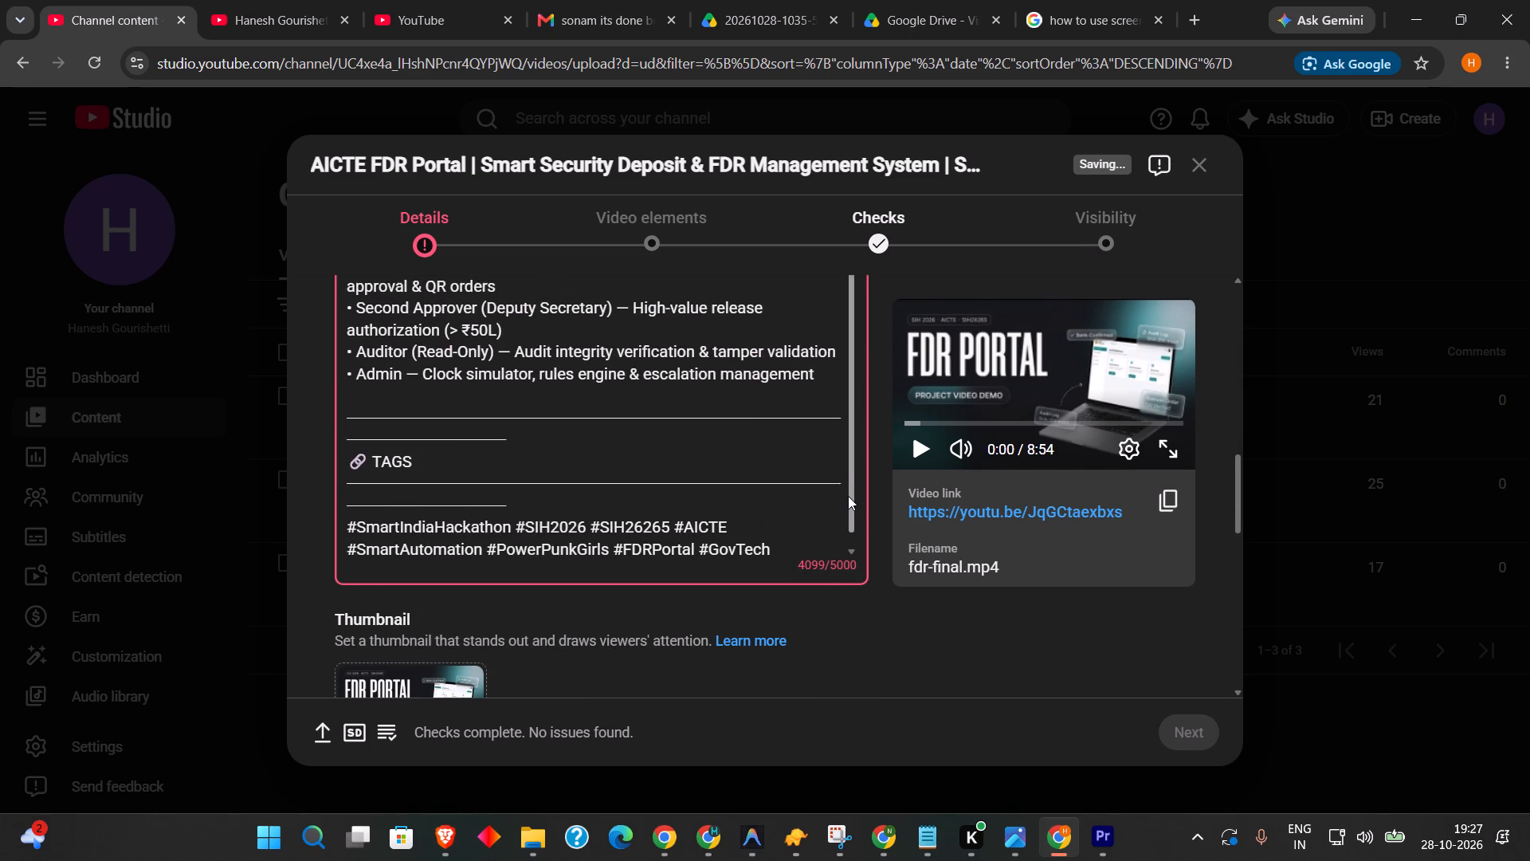
left_click_drag(848, 496, 851, 234)
Cut the entire text out of the video's description field.
left_click(737, 399)
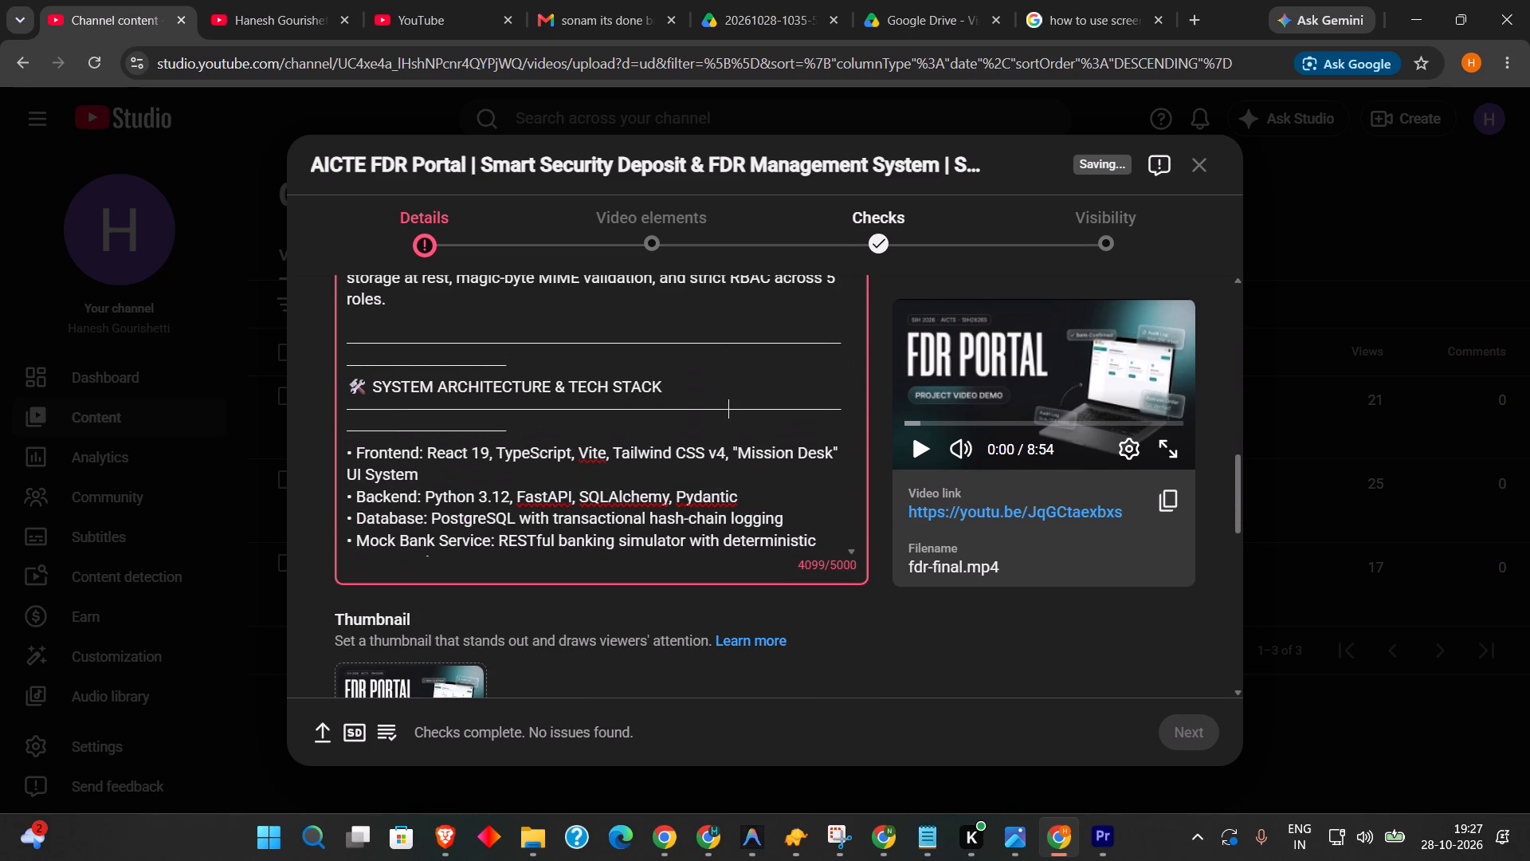
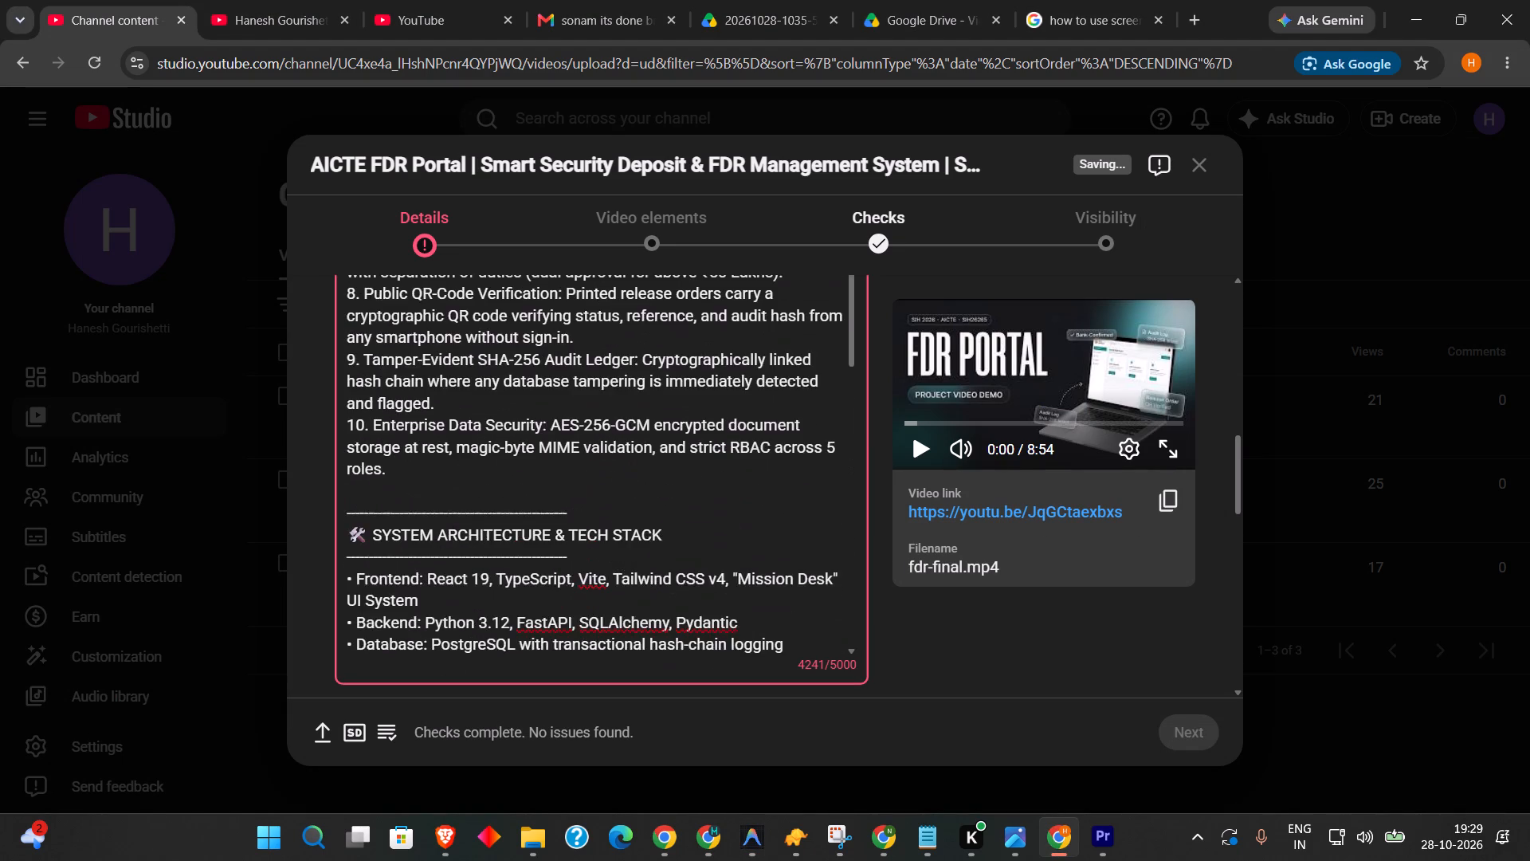
scroll(683, 562, "up", 4)
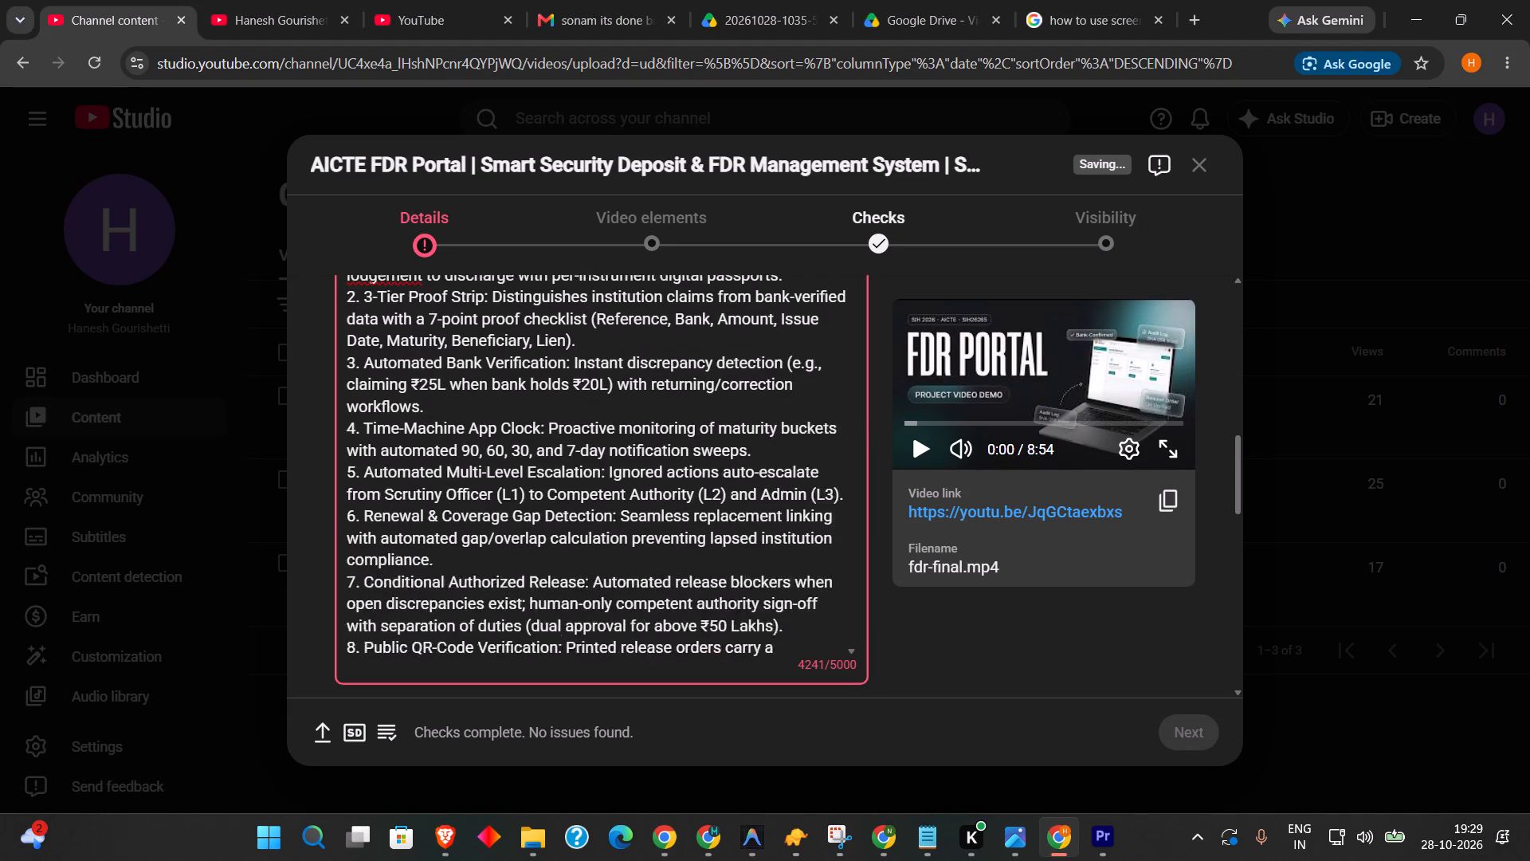
scroll(683, 562, "up", 3)
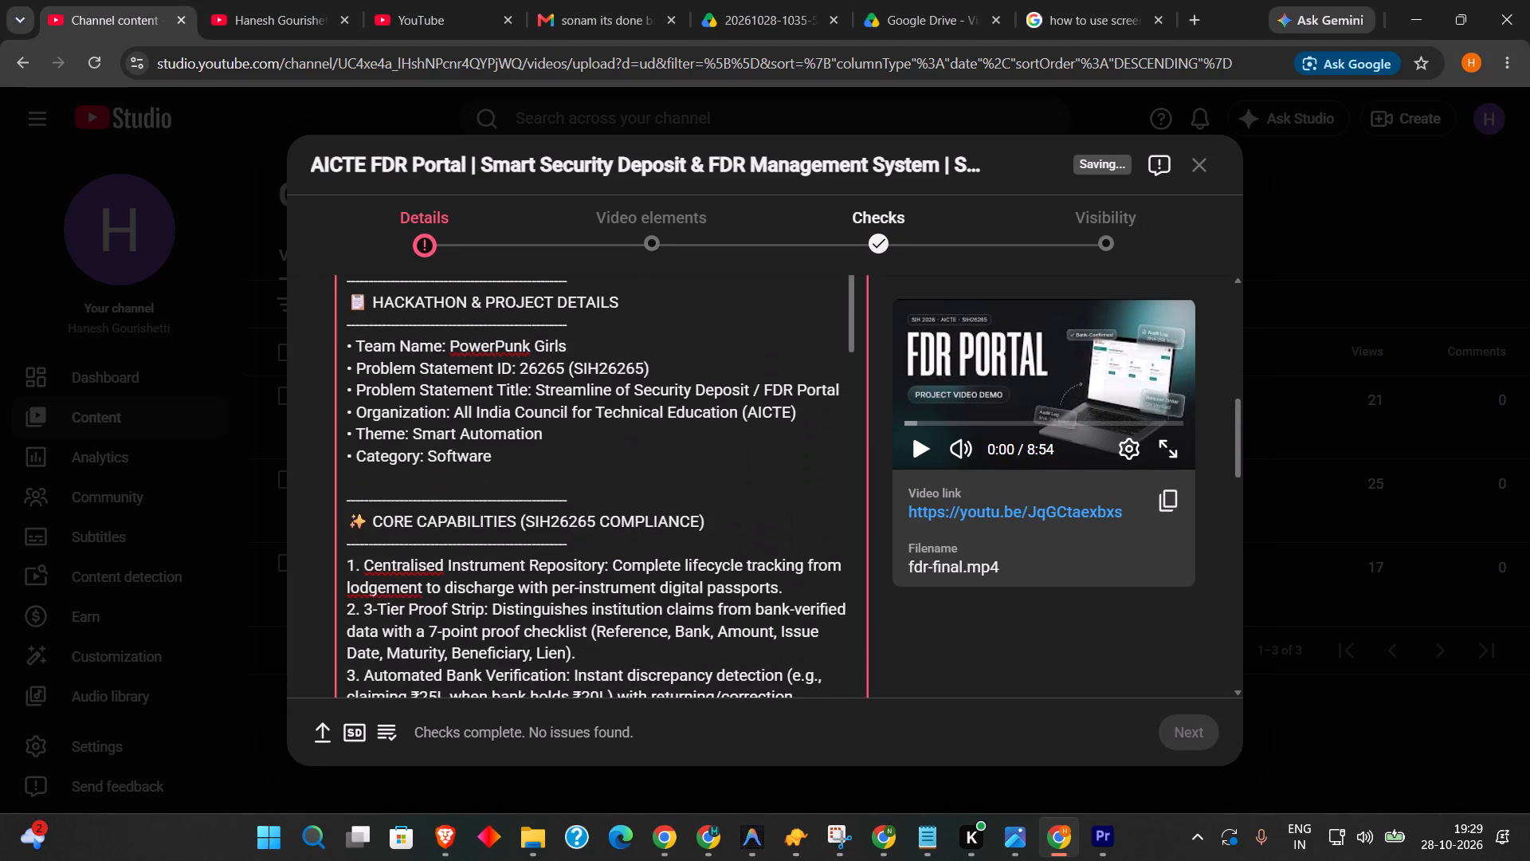
scroll(683, 562, "up", 4)
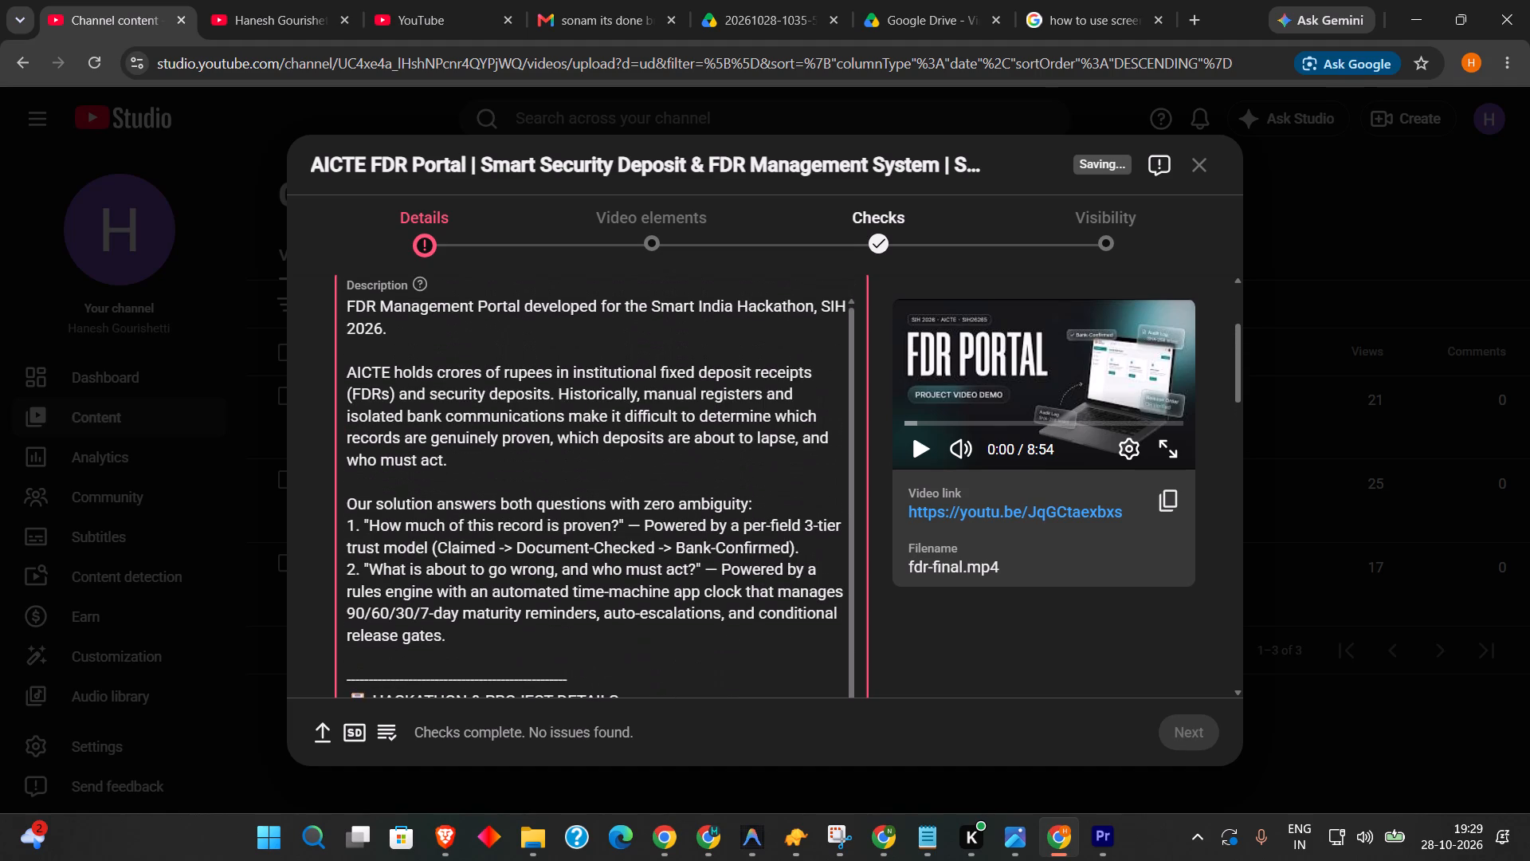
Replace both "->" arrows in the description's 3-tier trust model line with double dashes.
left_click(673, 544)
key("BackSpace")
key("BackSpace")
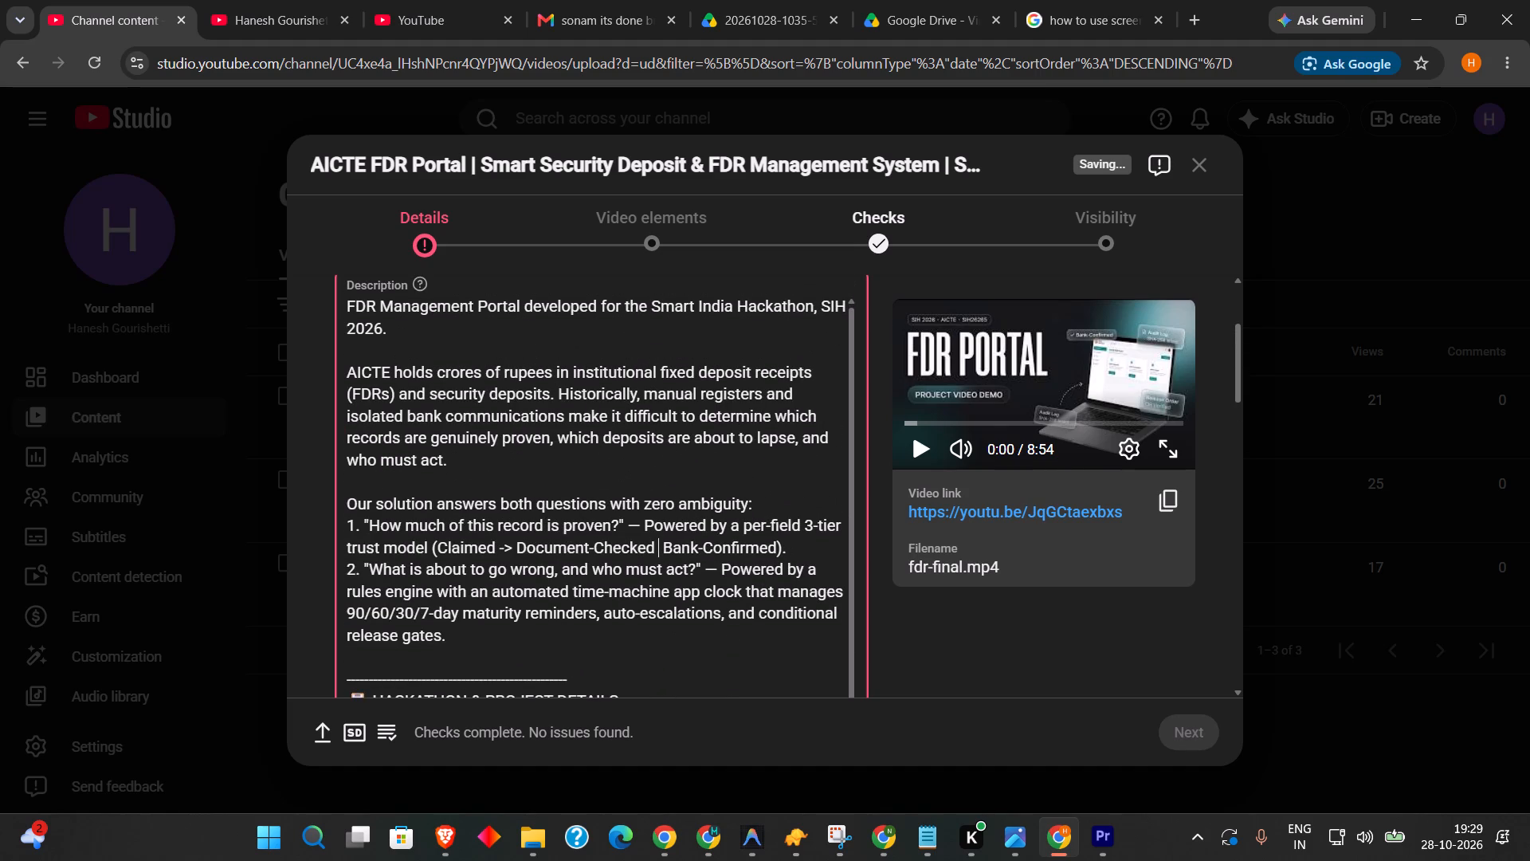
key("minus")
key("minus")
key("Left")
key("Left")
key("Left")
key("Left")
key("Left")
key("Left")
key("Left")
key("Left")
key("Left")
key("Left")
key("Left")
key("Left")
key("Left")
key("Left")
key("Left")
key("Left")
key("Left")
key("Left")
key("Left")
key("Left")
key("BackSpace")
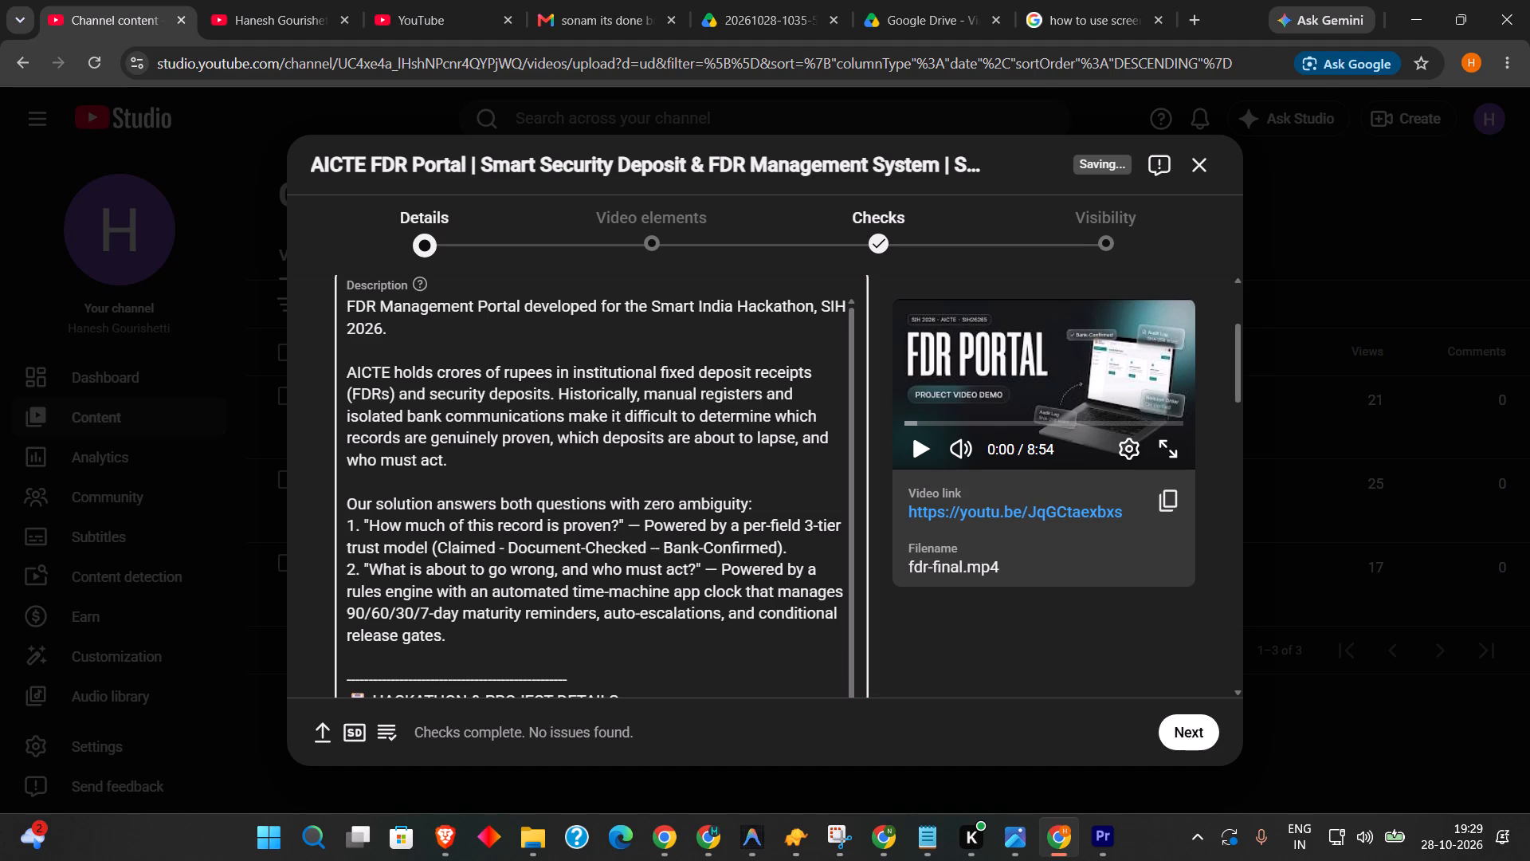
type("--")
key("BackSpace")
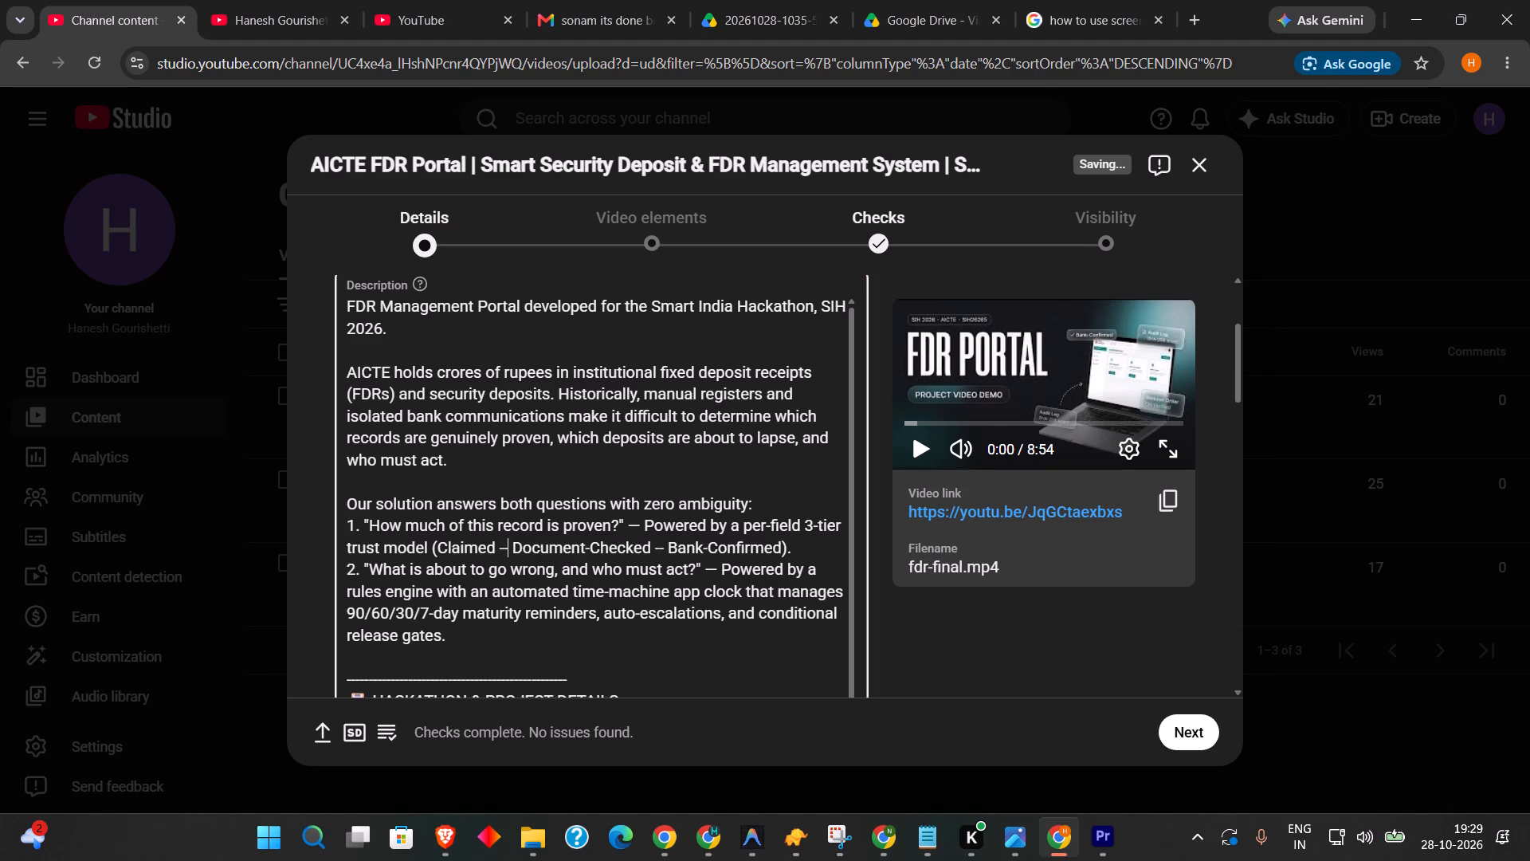
Replace the separator between "Claimed" and "Document-Checked" in the trust model line with a comma.
scroll(691, 540, "down", 1)
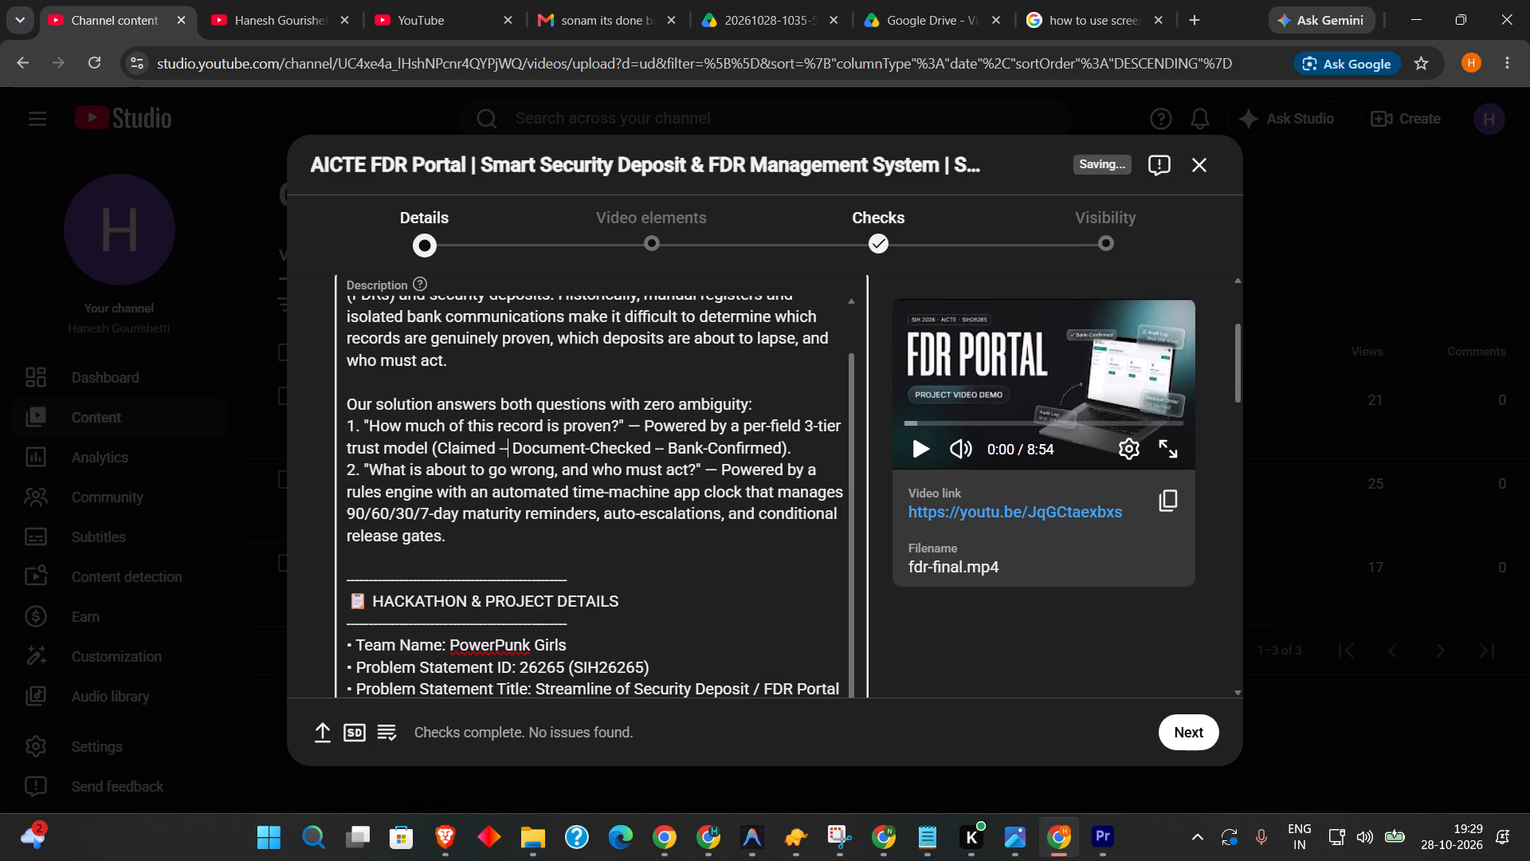
left_click_drag(430, 449, 653, 446)
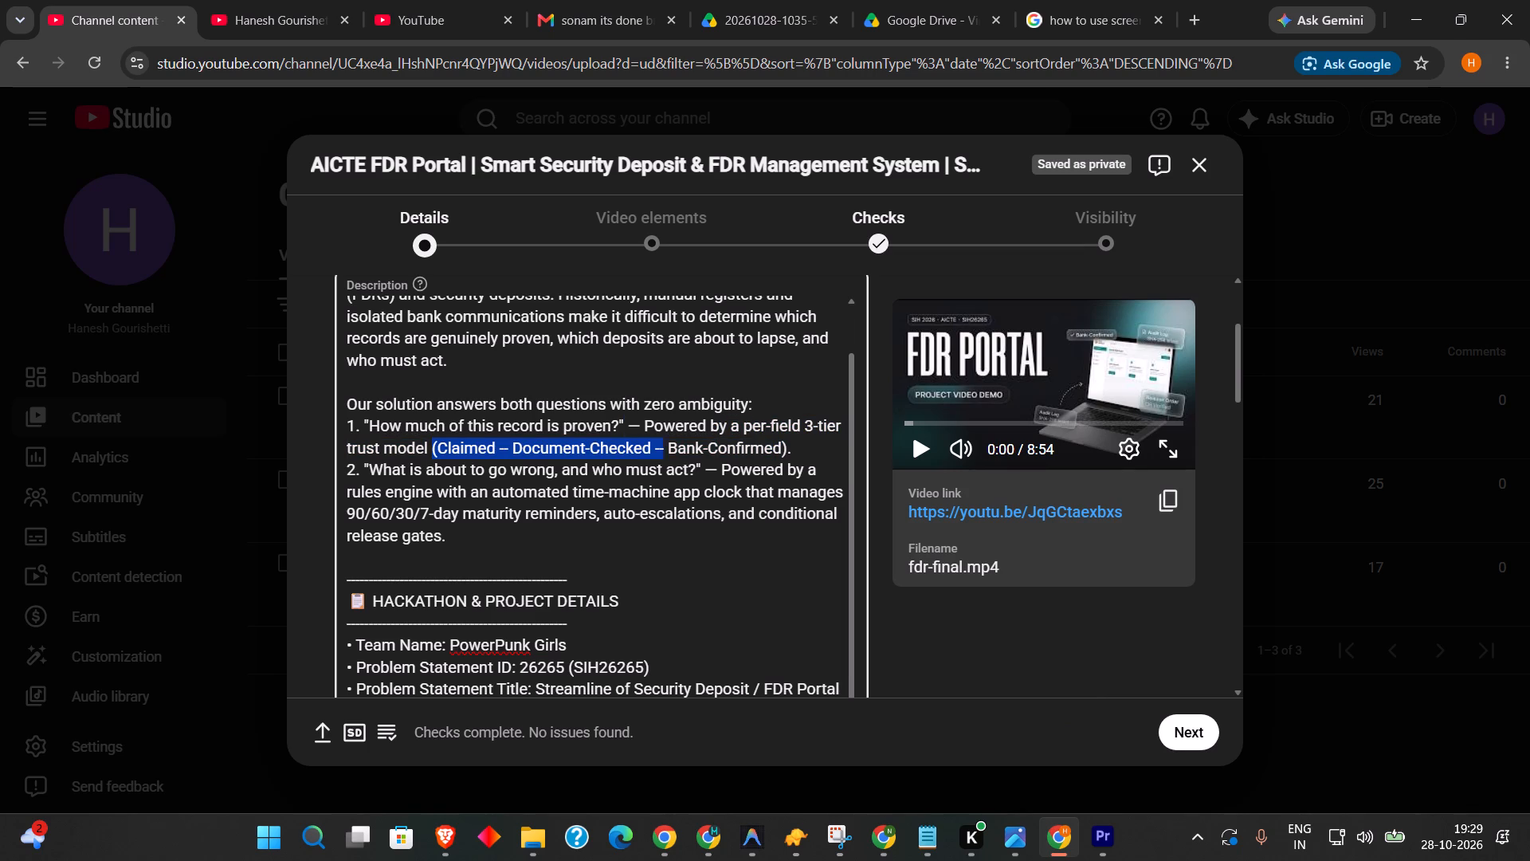
left_click_drag(653, 446, 500, 446)
left_click(517, 453)
key("backslash")
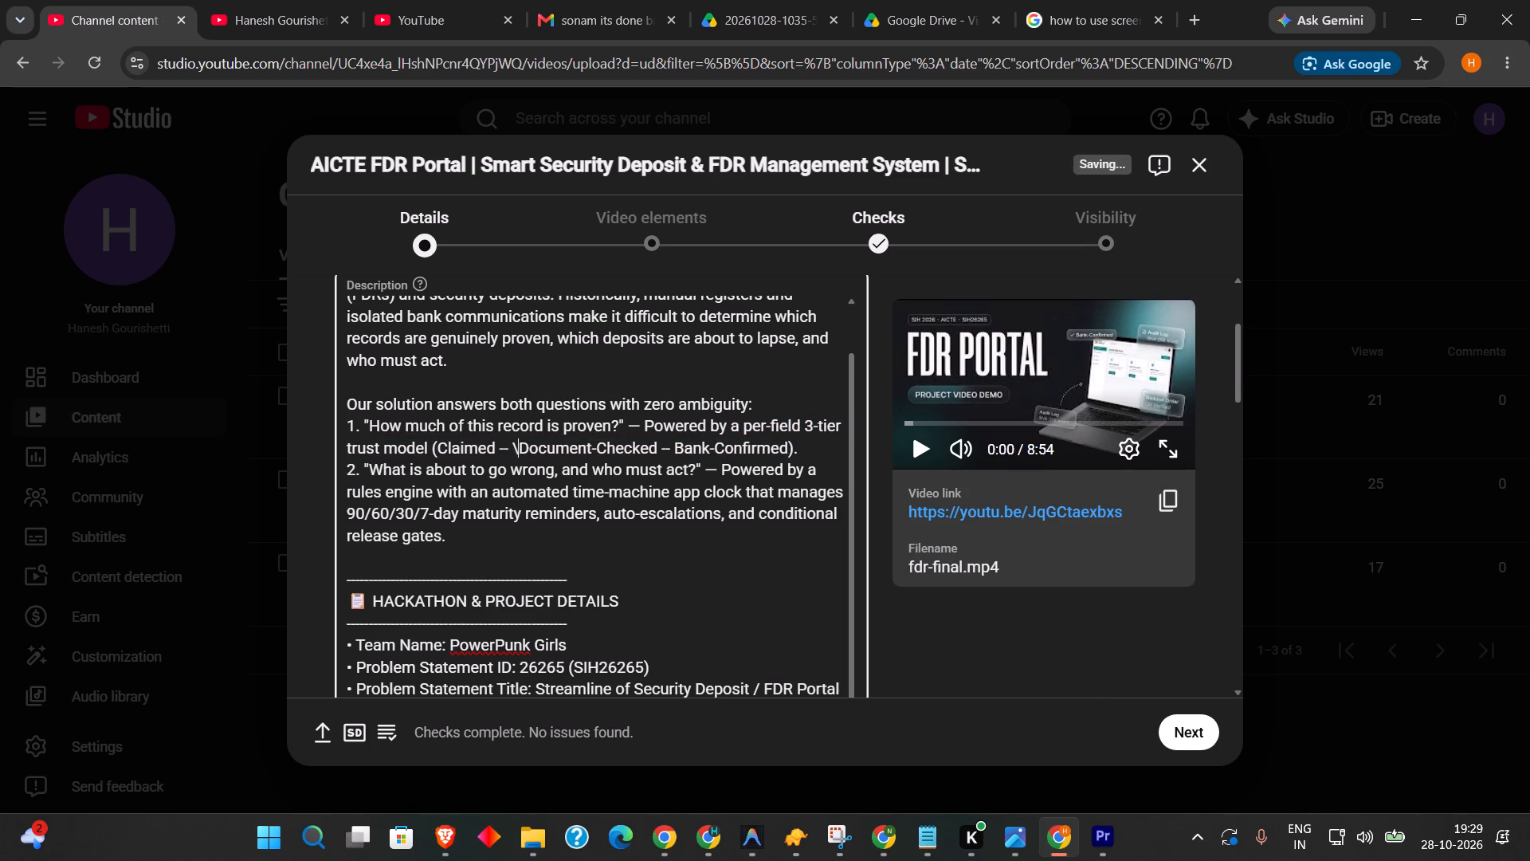
key("BackSpace")
key("BackSpace")
key("BackSpace")
key("BackSpace")
key("BackSpace")
type(",")
key("space")
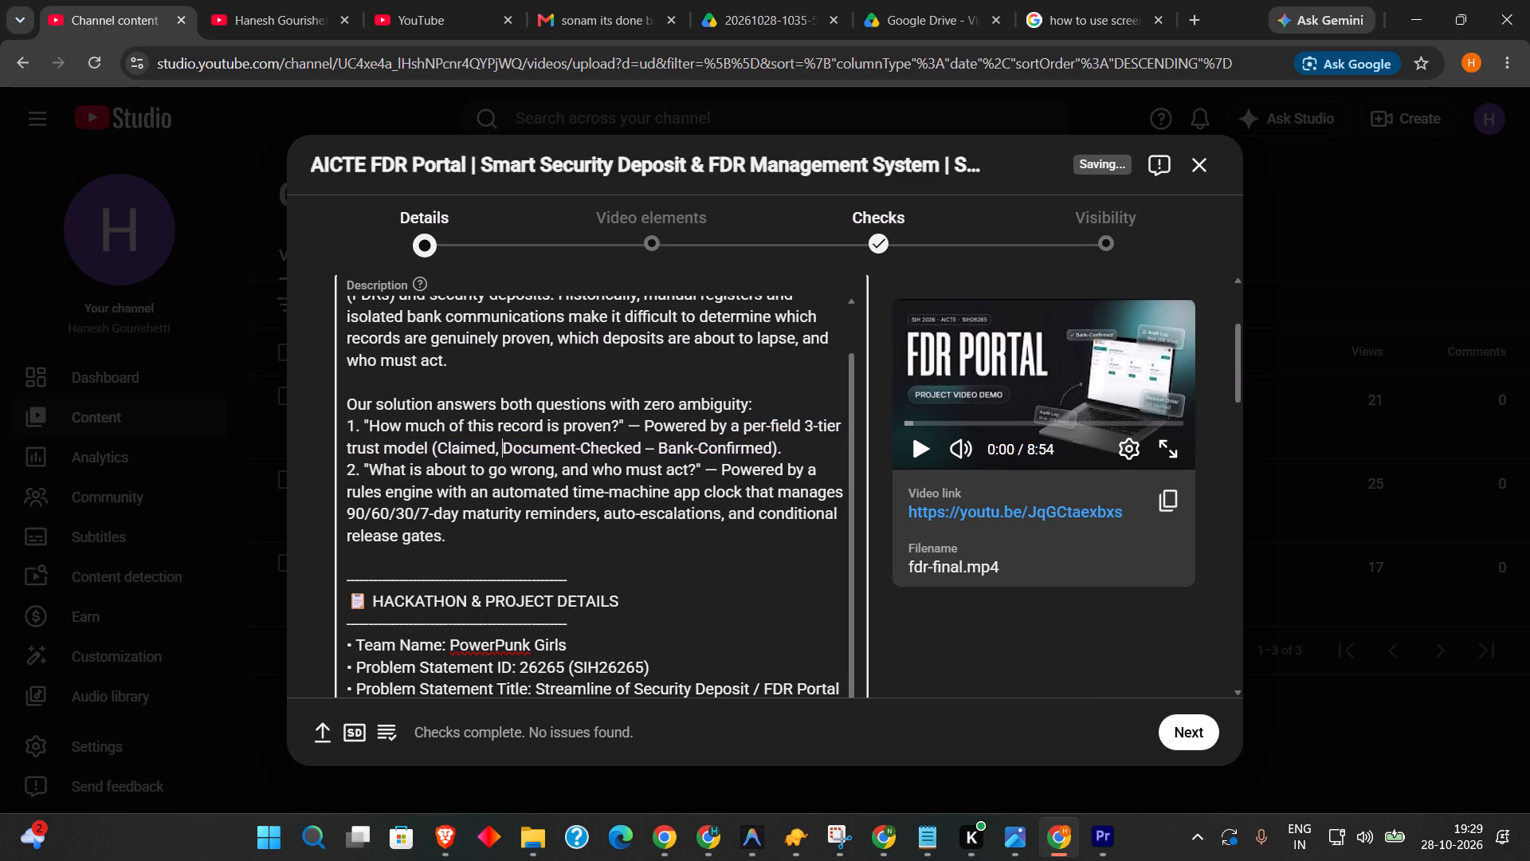
Replace the separator between "Document-Checked" and "Bank-Confirmed" in the trust model line with the word "and".
key("Right")
key("Right")
key("Right")
key("Right")
key("Right")
key("Right")
key("Right")
key("Right")
key("Right")
key("Right")
key("Right")
key("Right")
key("Right")
key("Right")
key("Right")
key("Right")
key("Right")
key("Right")
key("Right")
key("BackSpace")
key("BackSpace")
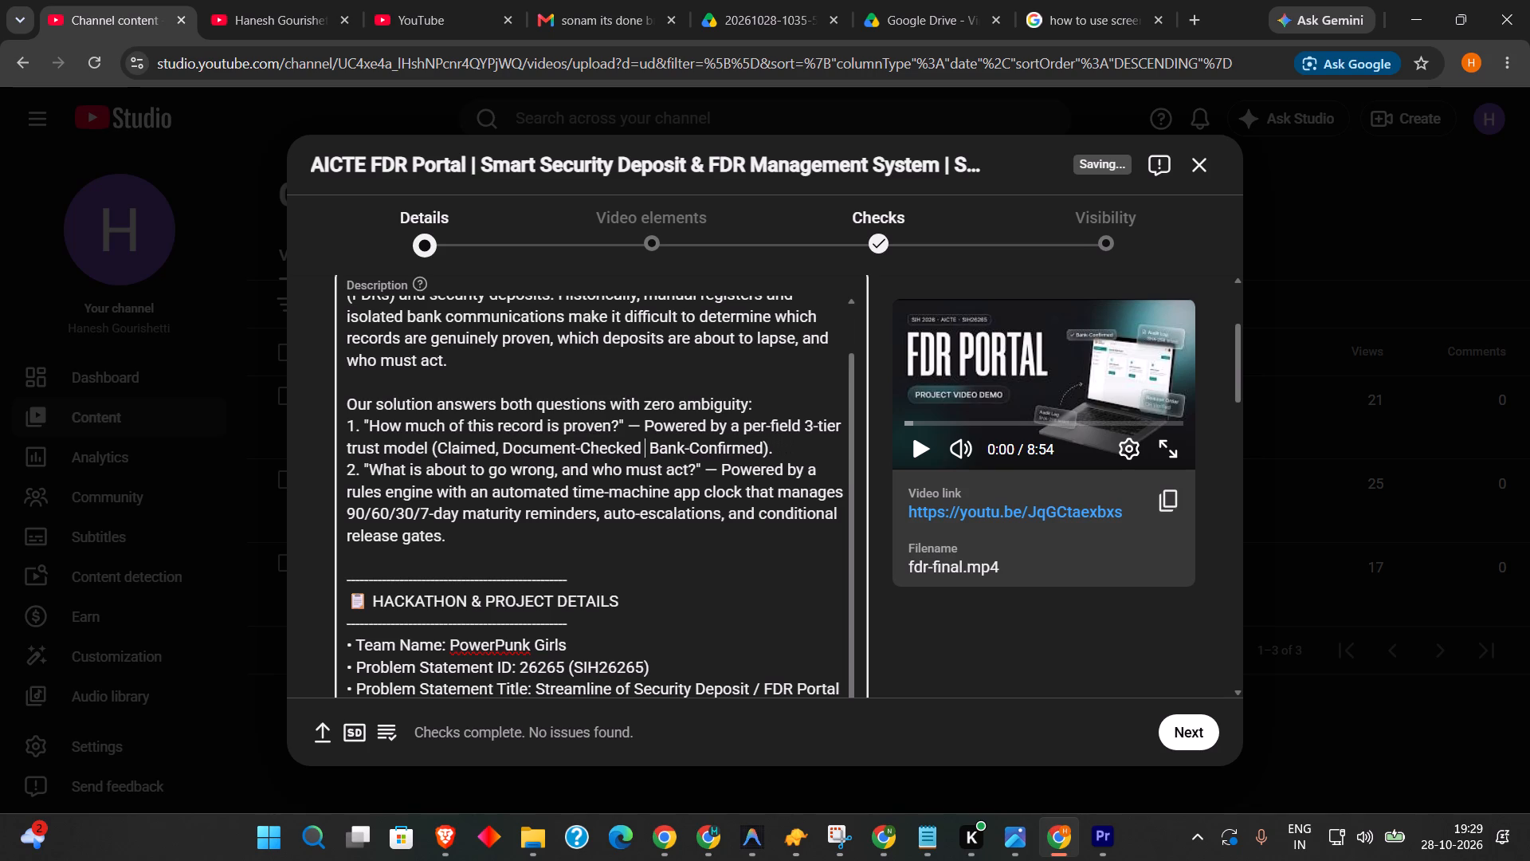
key("BackSpace")
key("space")
type("and")
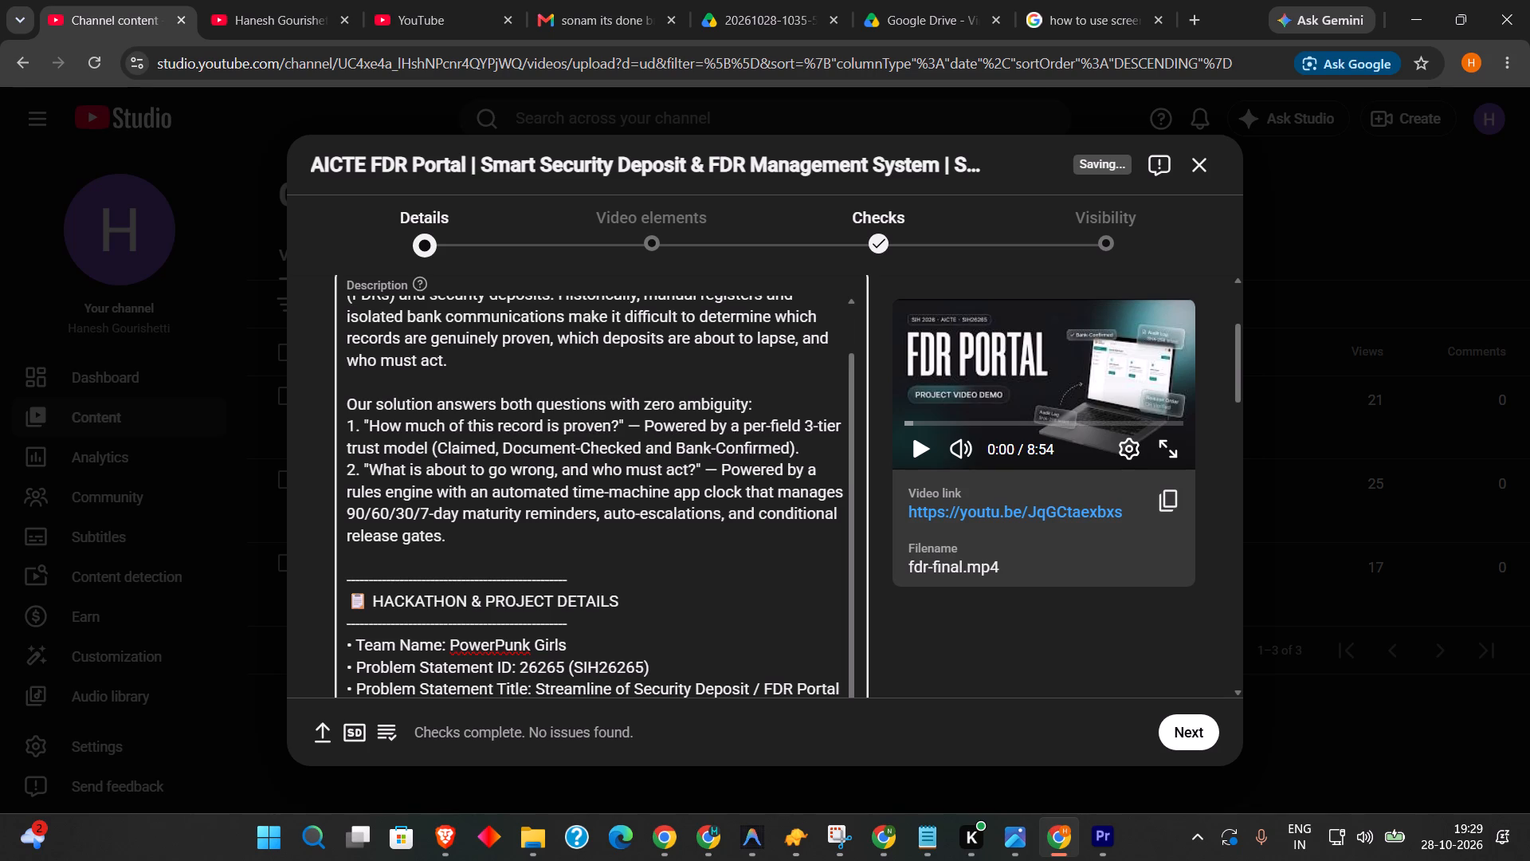
Advance the upload from Details past Video elements and Checks to the Visibility stage.
scroll(532, 509, "down", 20)
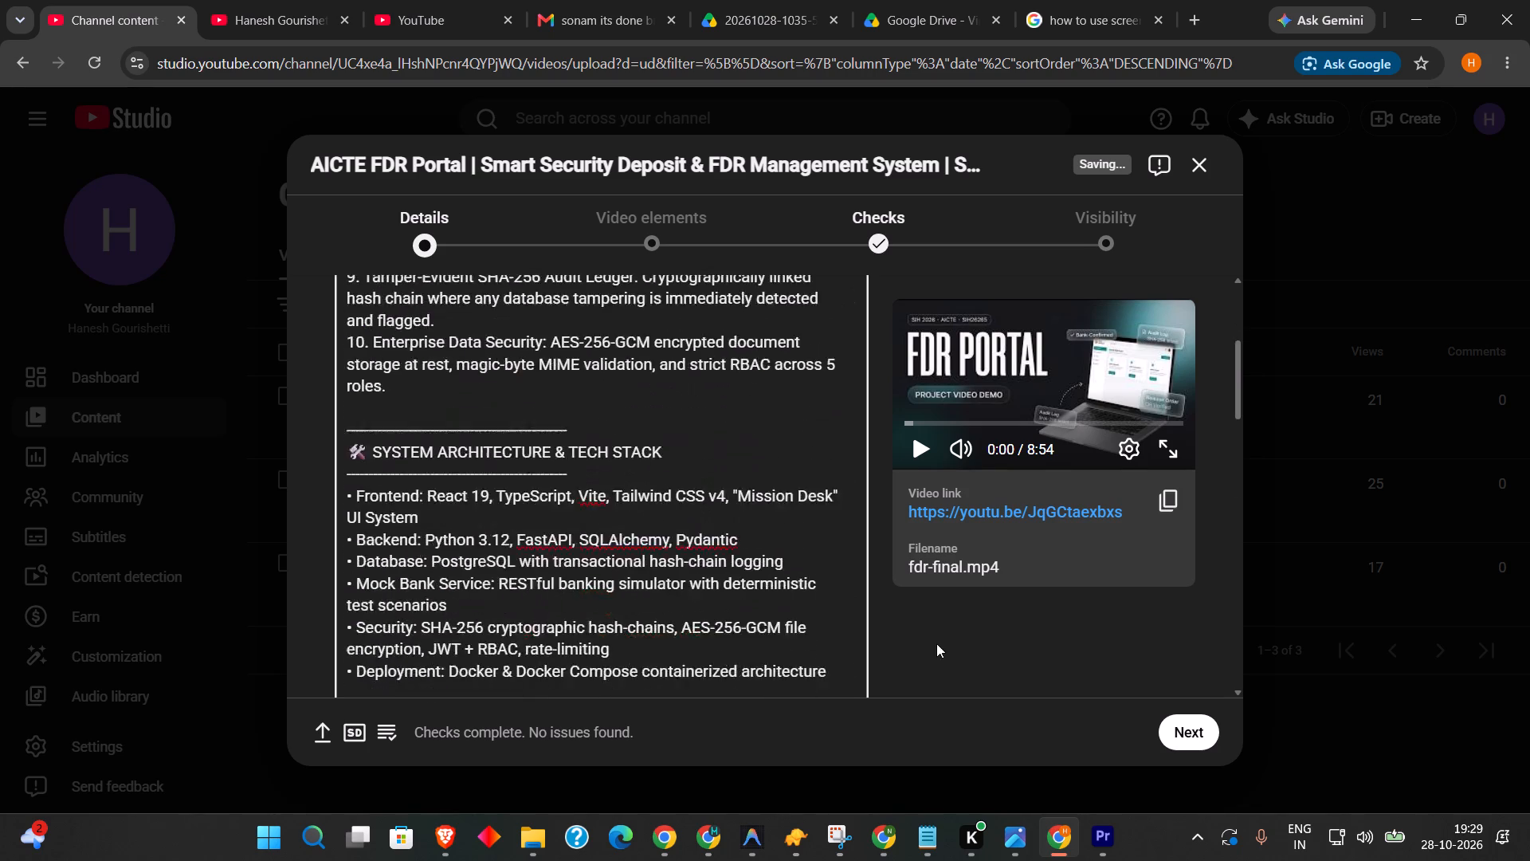
scroll(936, 643, "down", 10)
scroll(976, 635, "up", 4)
scroll(976, 635, "down", 4)
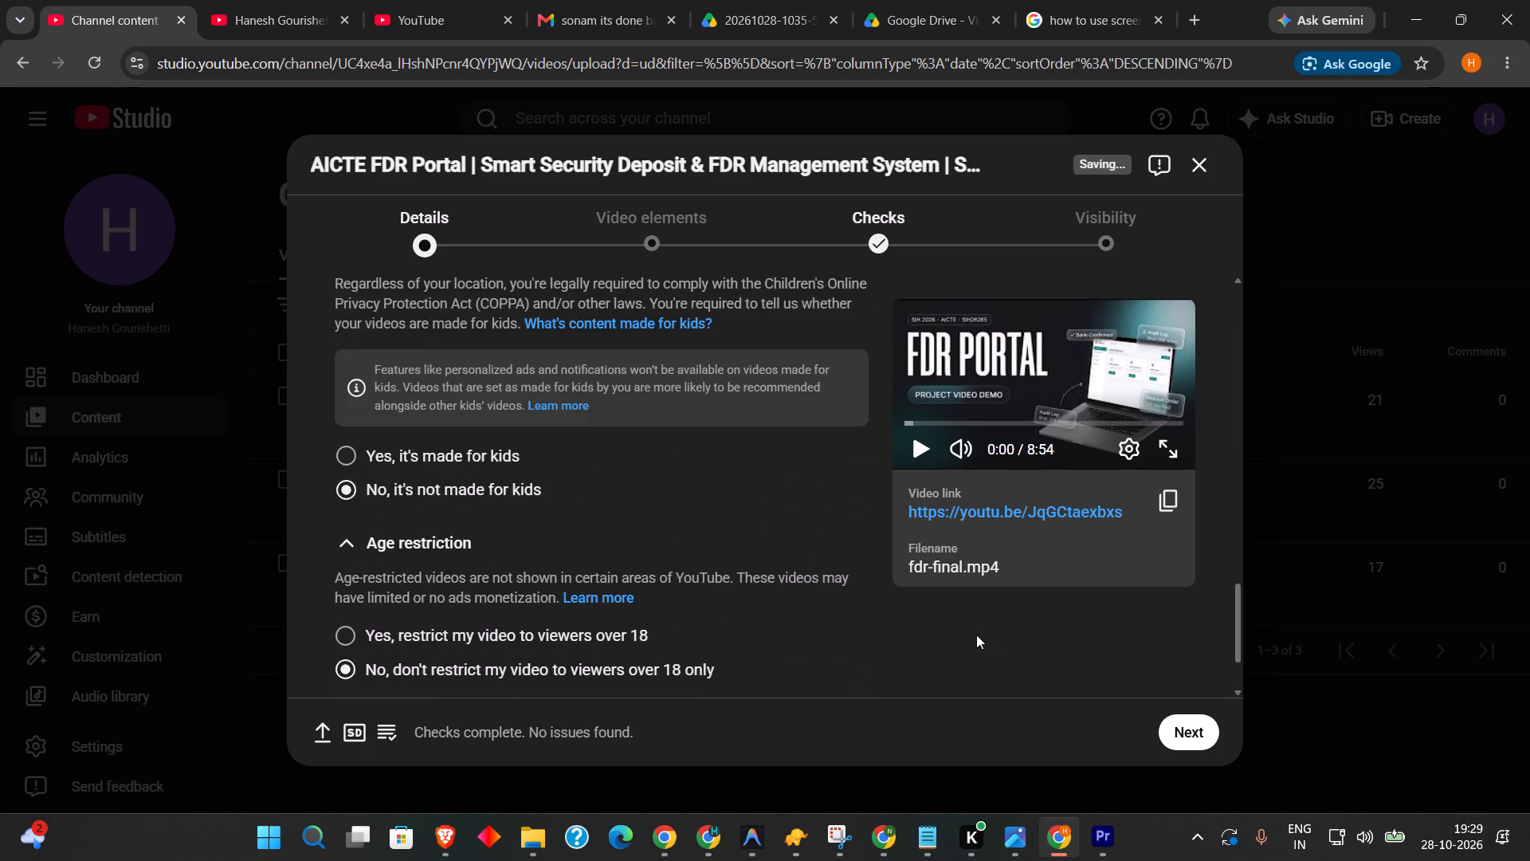
scroll(976, 635, "down", 7)
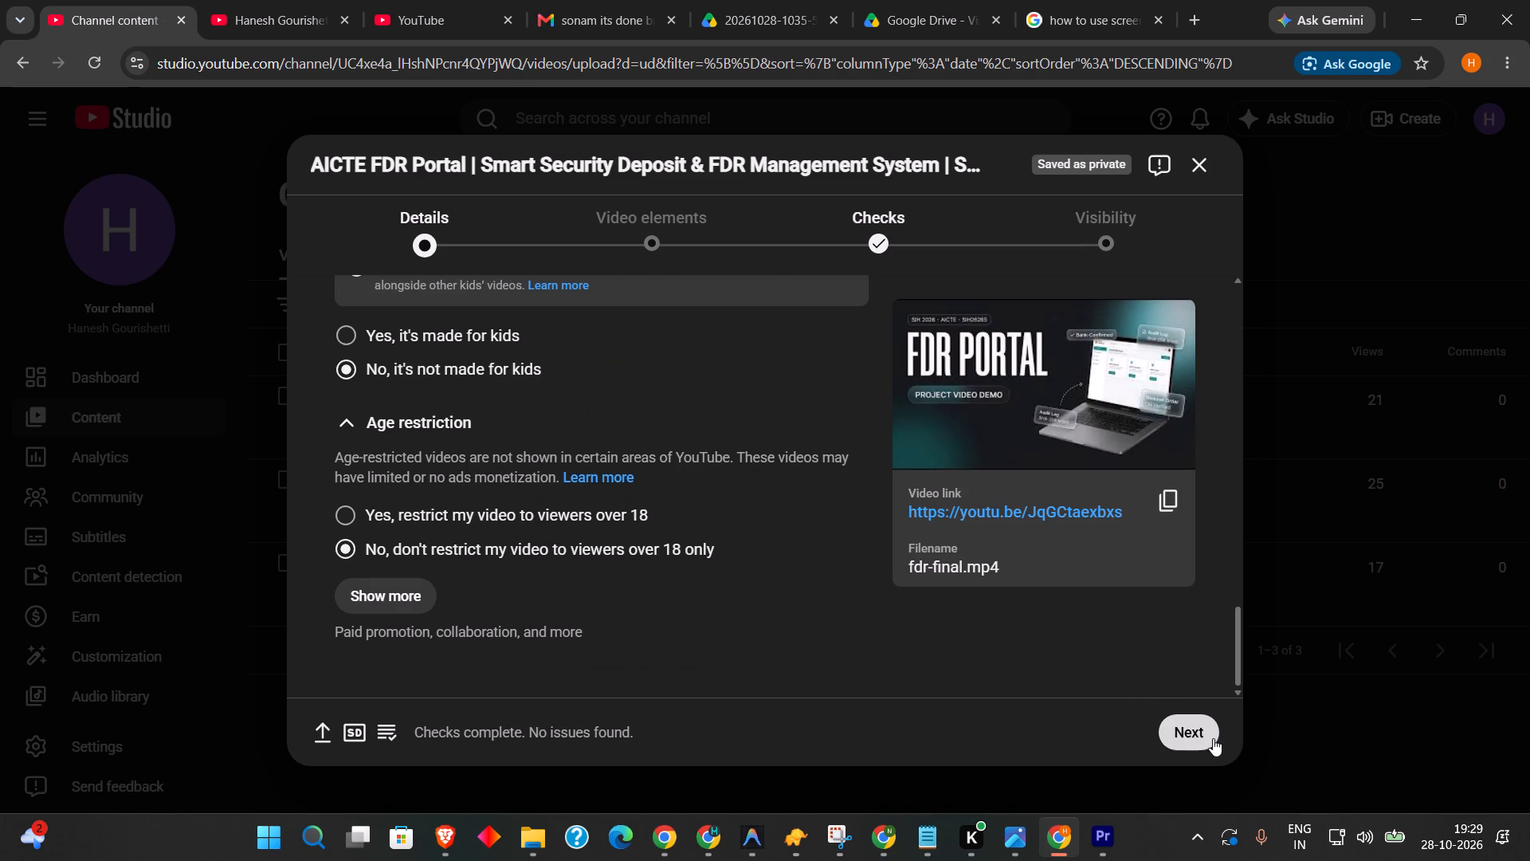
left_click(1183, 725)
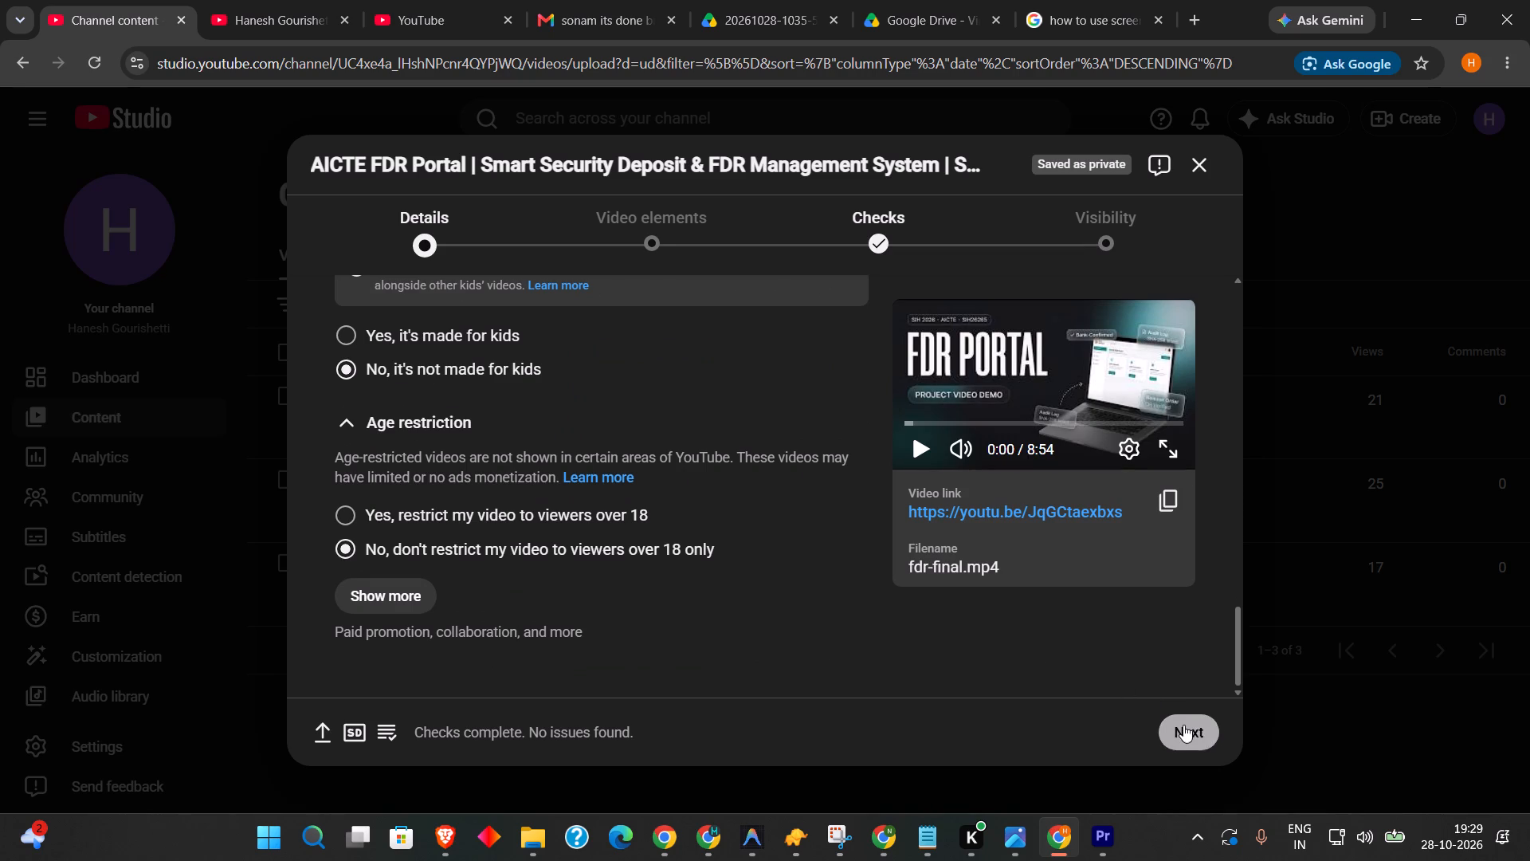
scroll(676, 572, "up", 4)
scroll(830, 351, "up", 3)
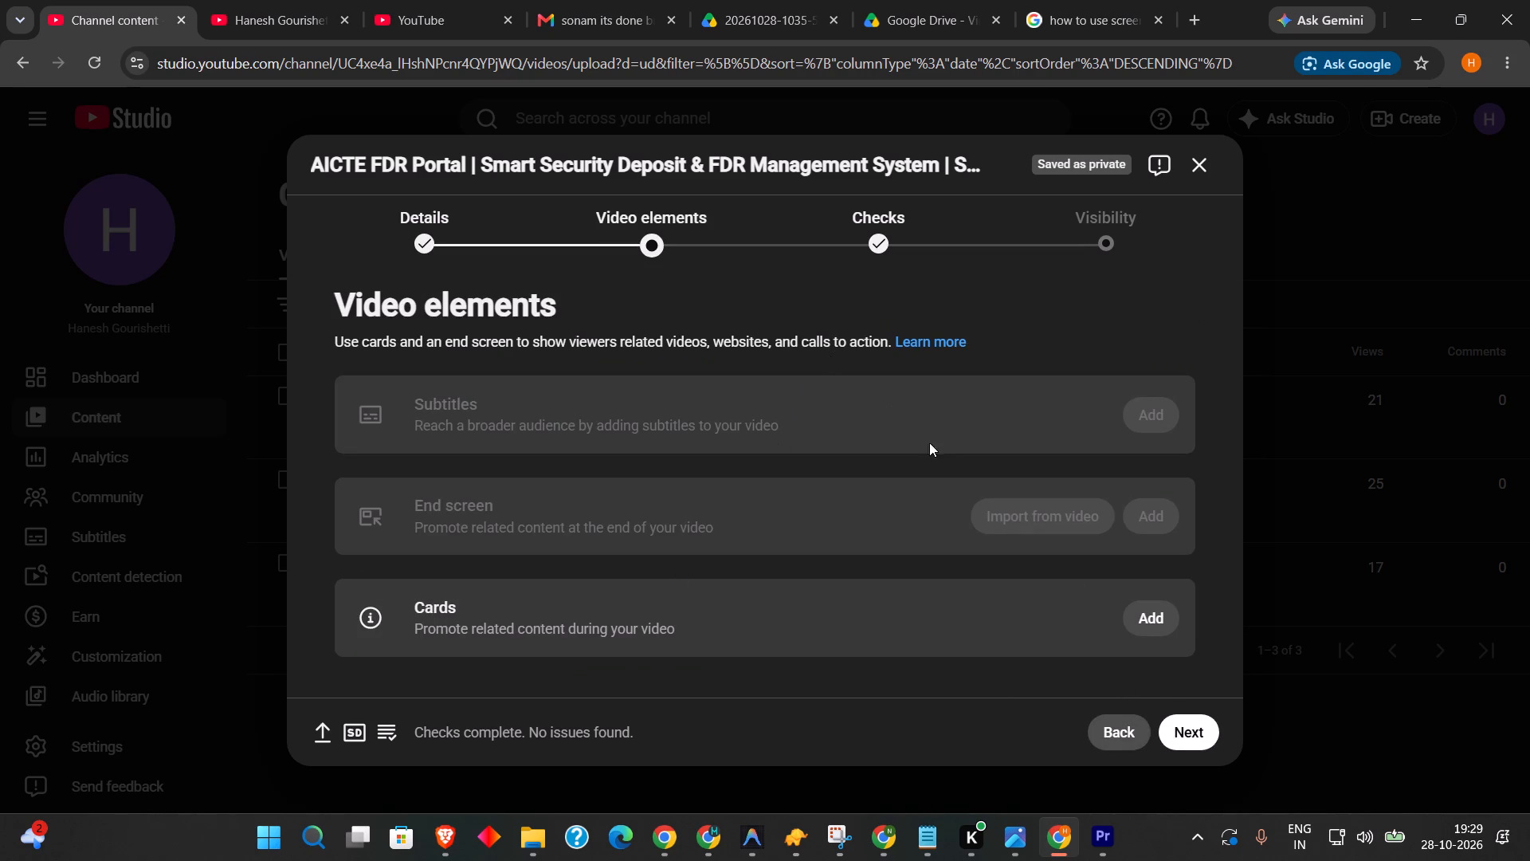
left_click(1201, 733)
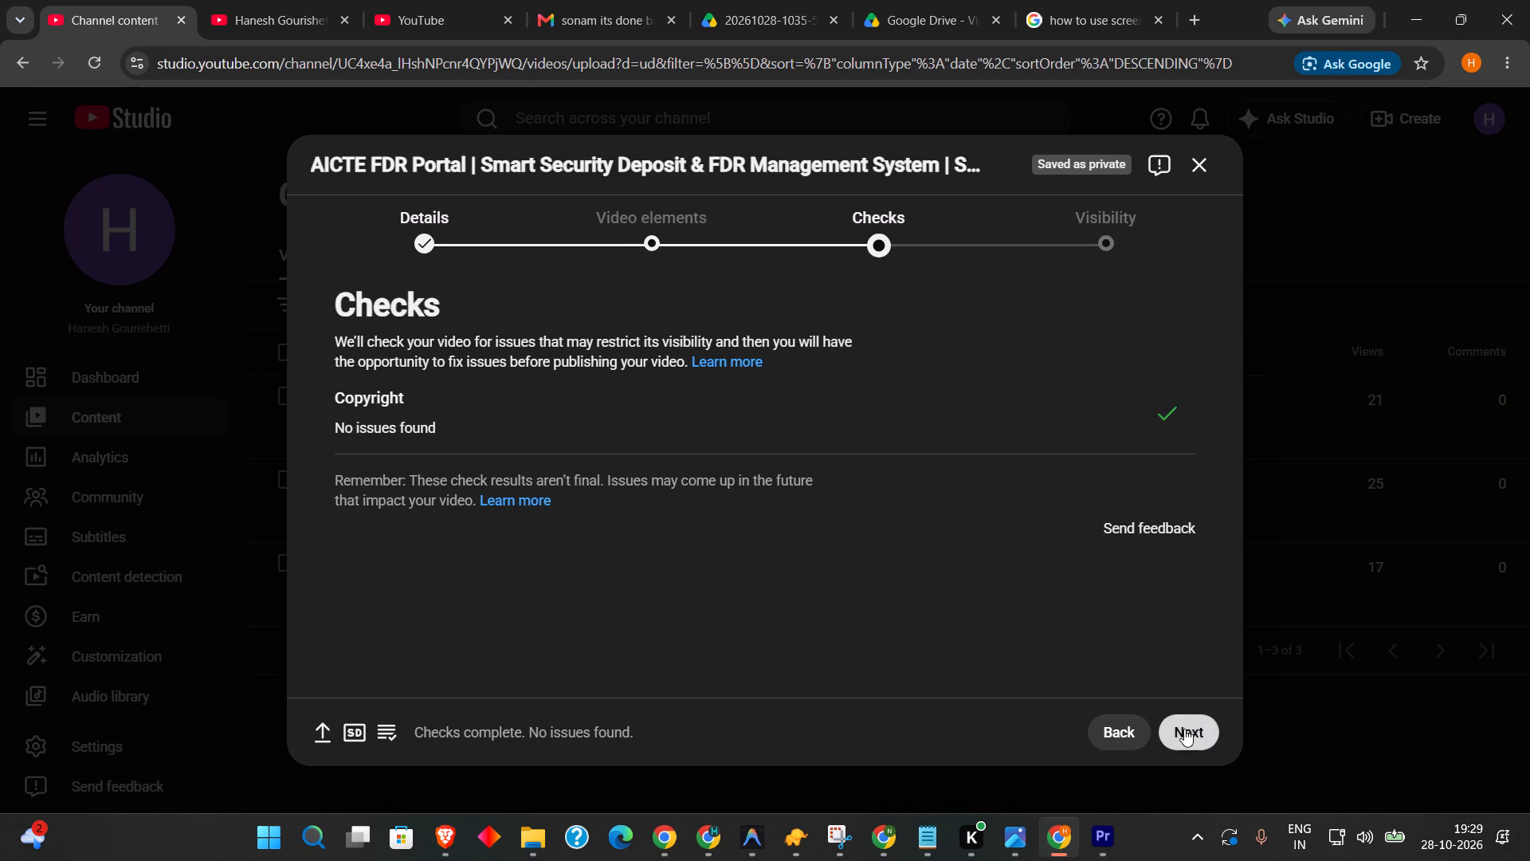
left_click(1205, 734)
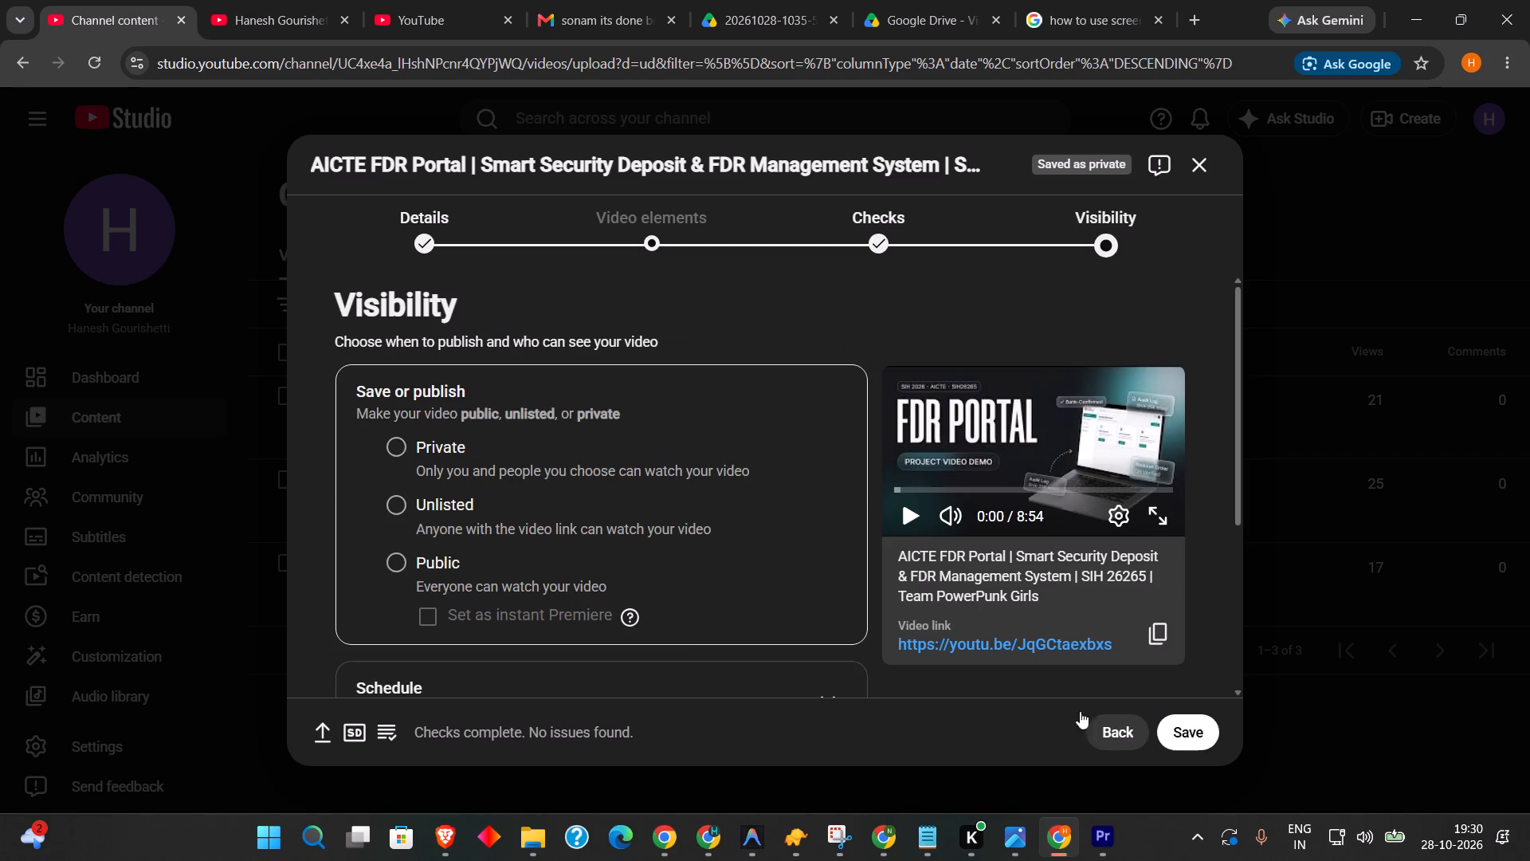
Set the video's visibility to Public, publish it, and close the sharing dialog.
left_click(390, 556)
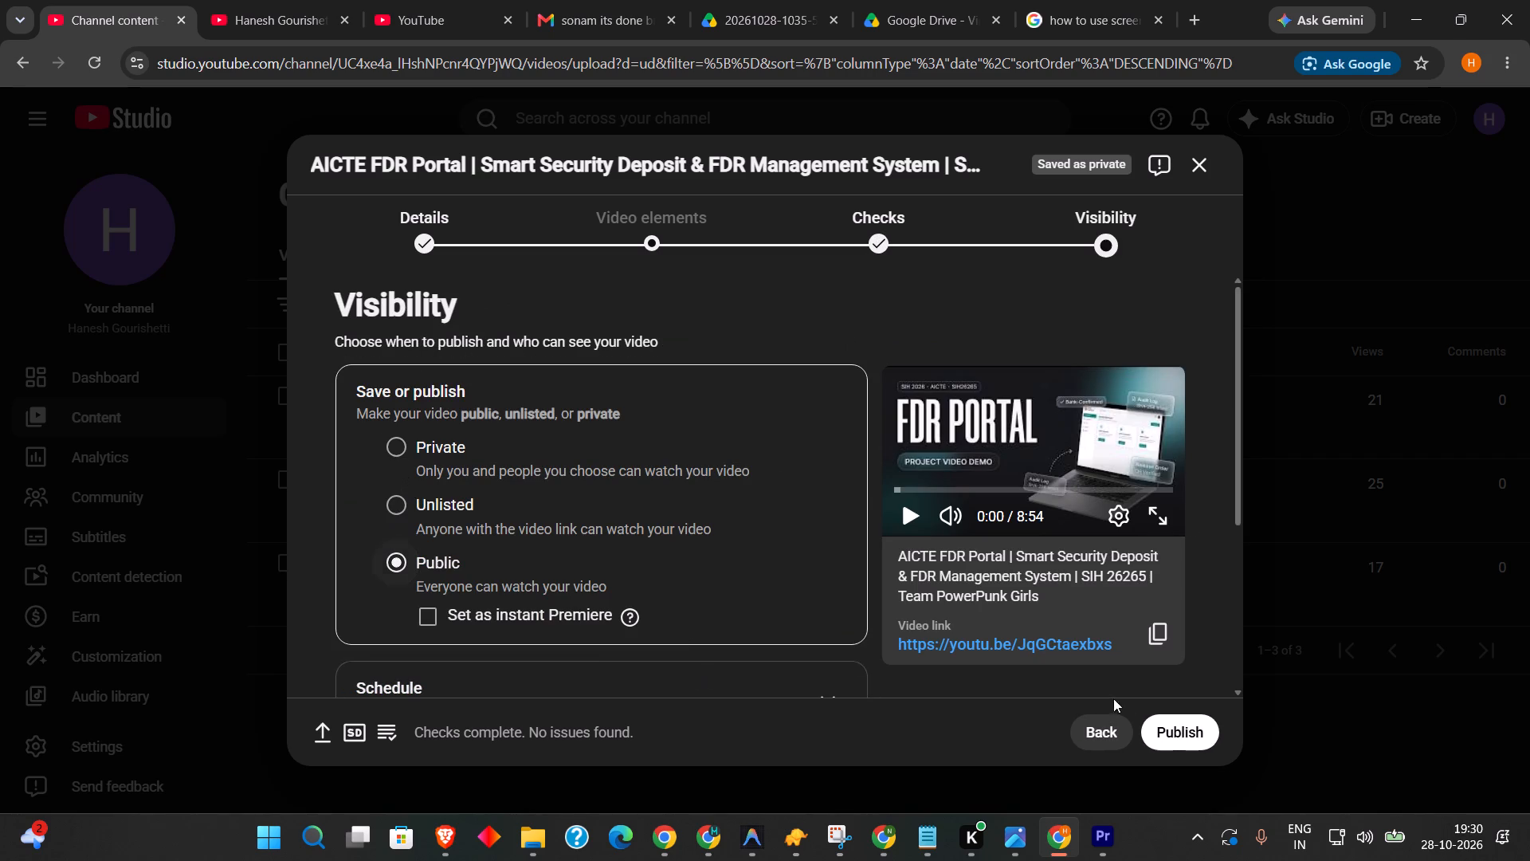
scroll(594, 504, "down", 9)
left_click(1208, 730)
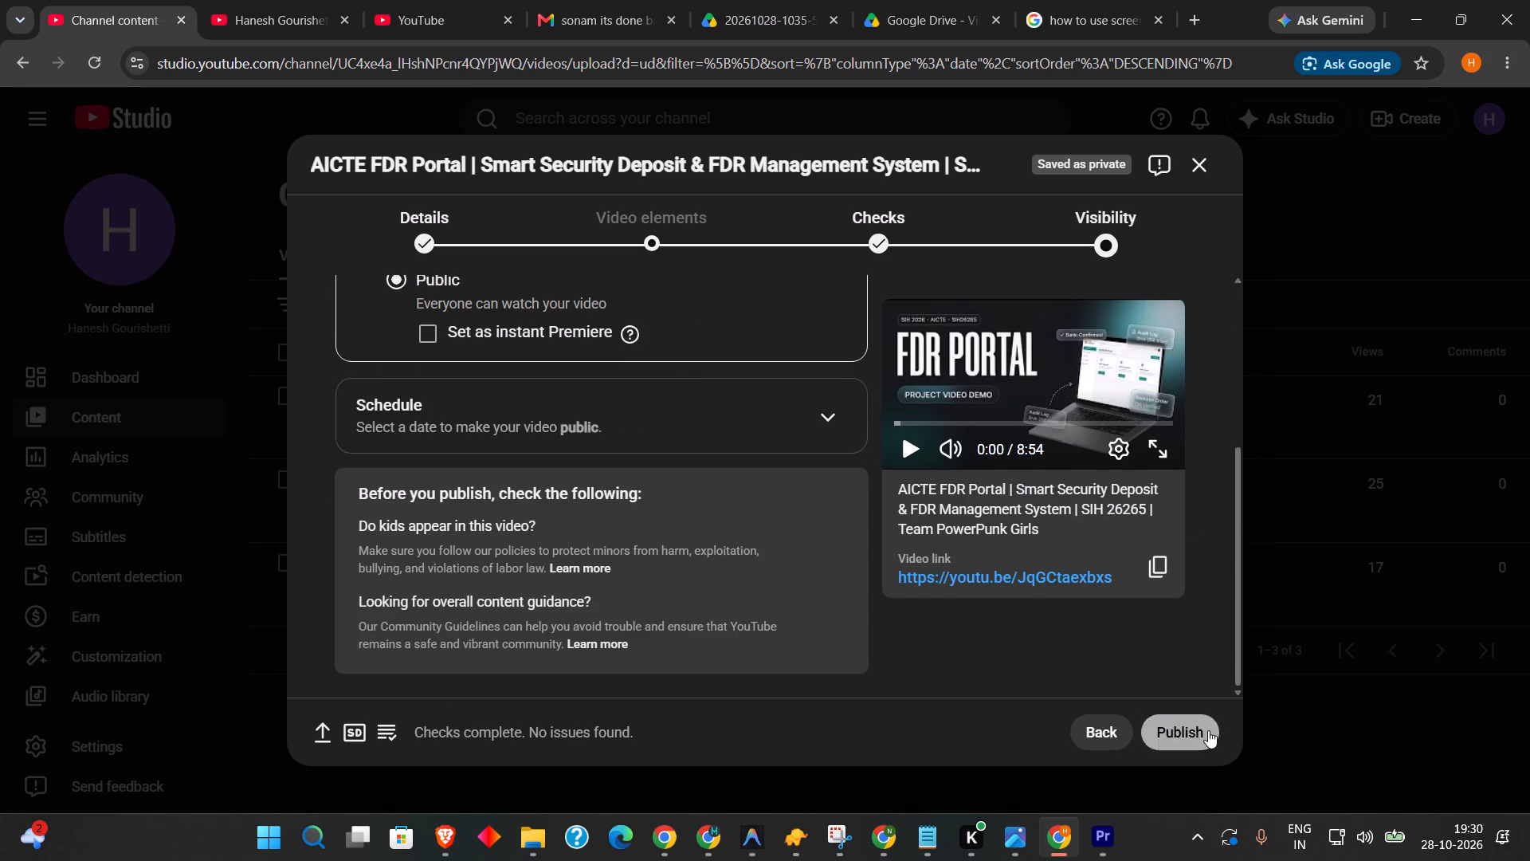
scroll(823, 502, "down", 2)
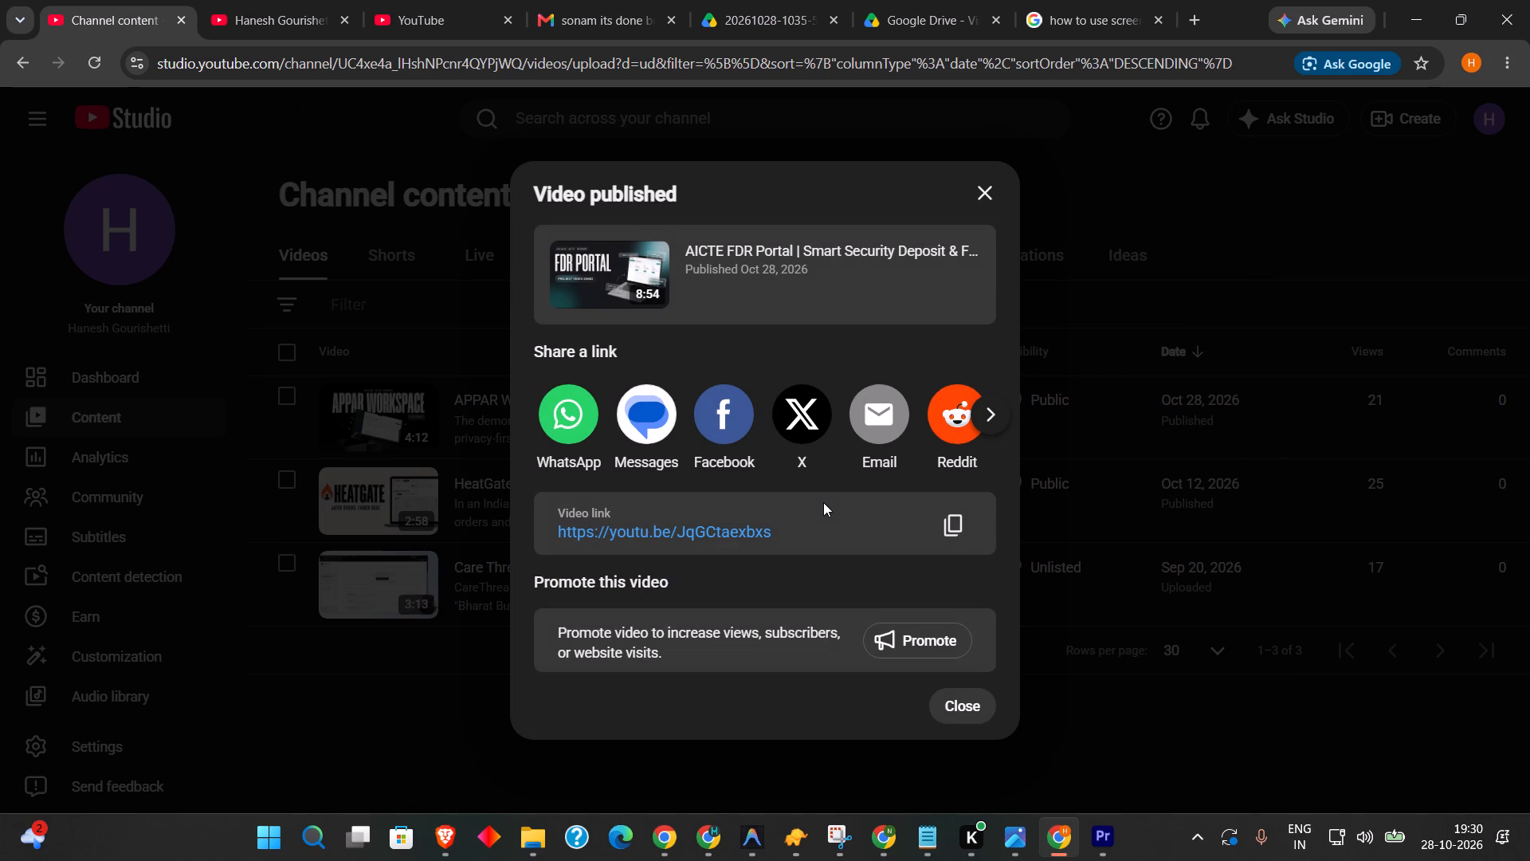
left_click(959, 712)
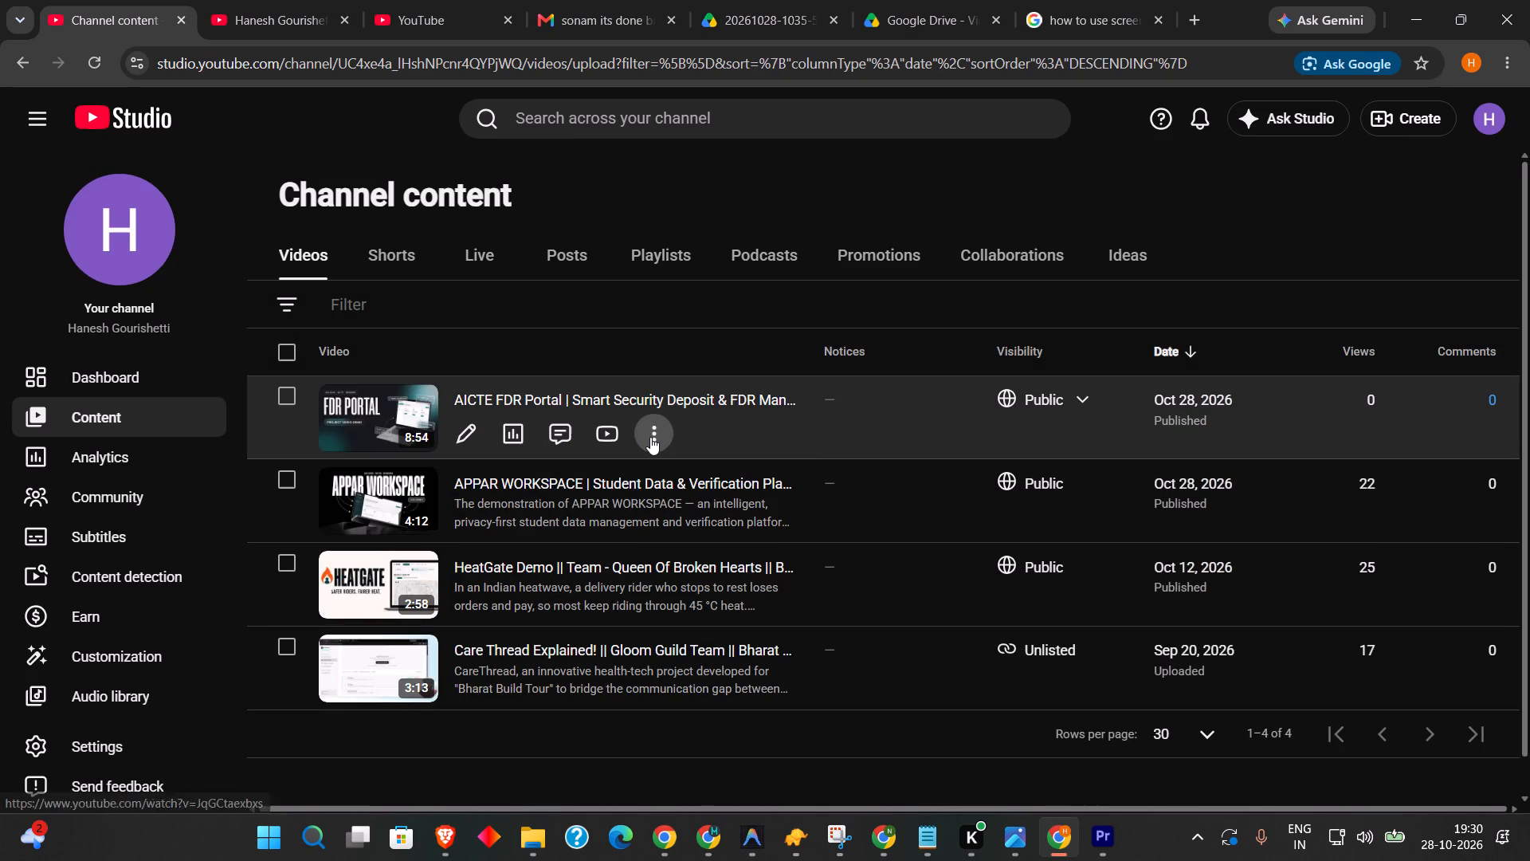
Open the additional options for the AICTE FDR Portal video in the channel content list.
left_click(650, 437)
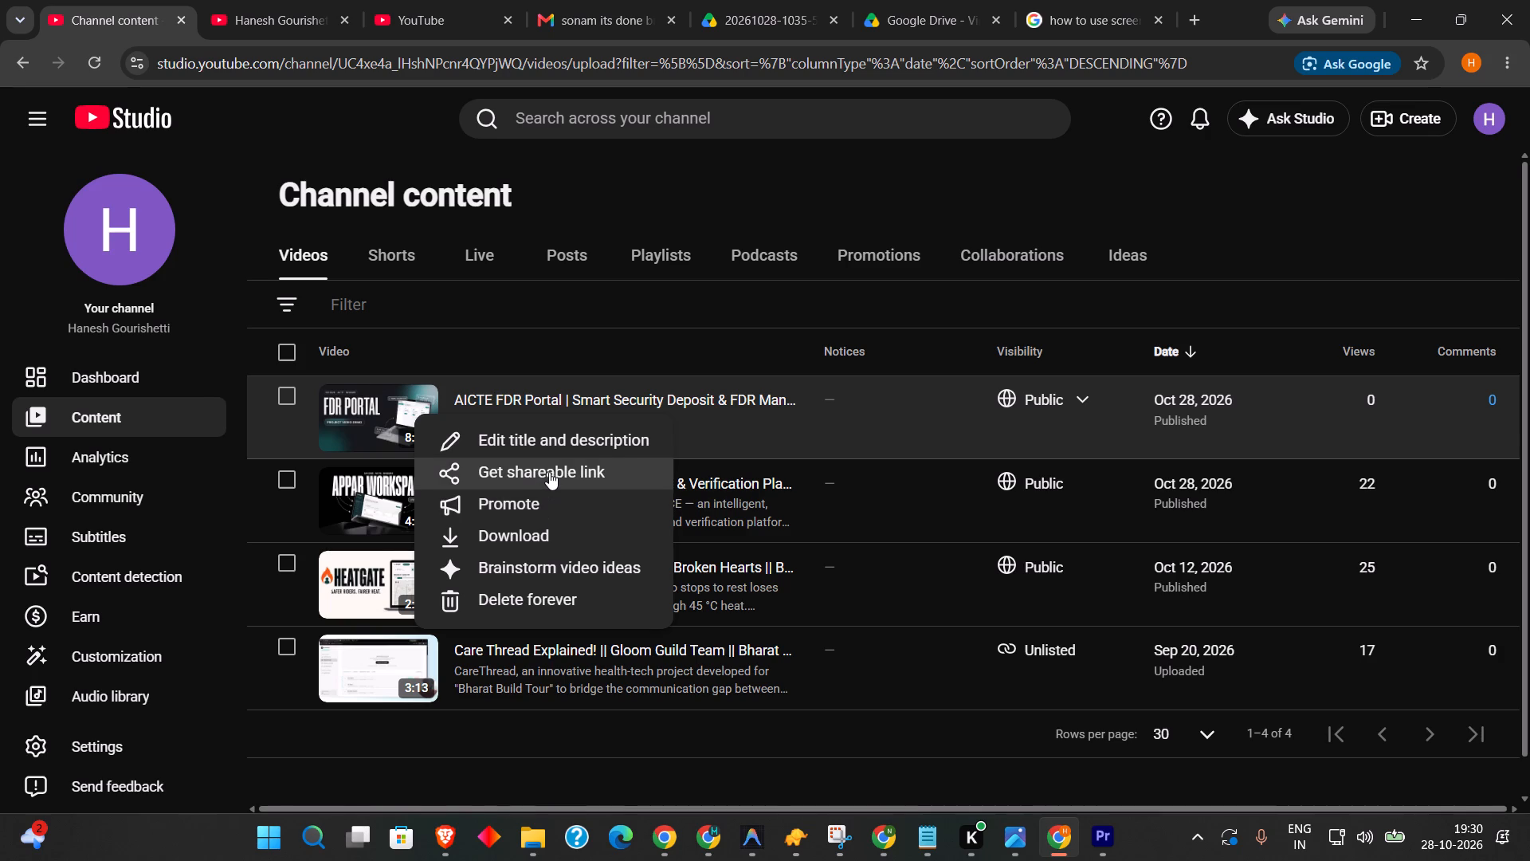
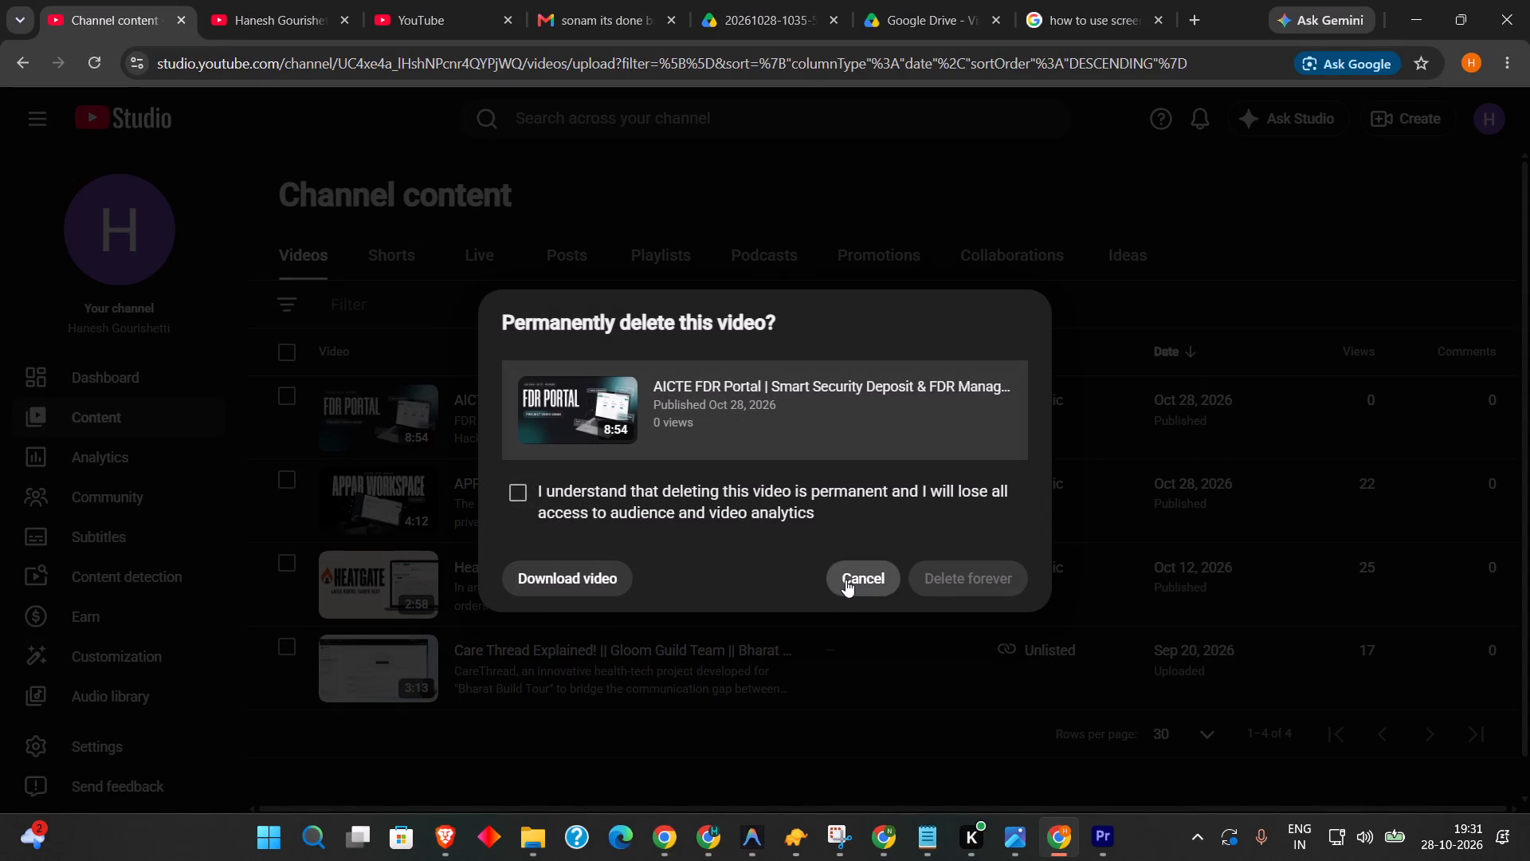
Acknowledge that deletion is permanent and delete the AICTE FDR Portal video forever.
left_click(512, 493)
left_click(1013, 585)
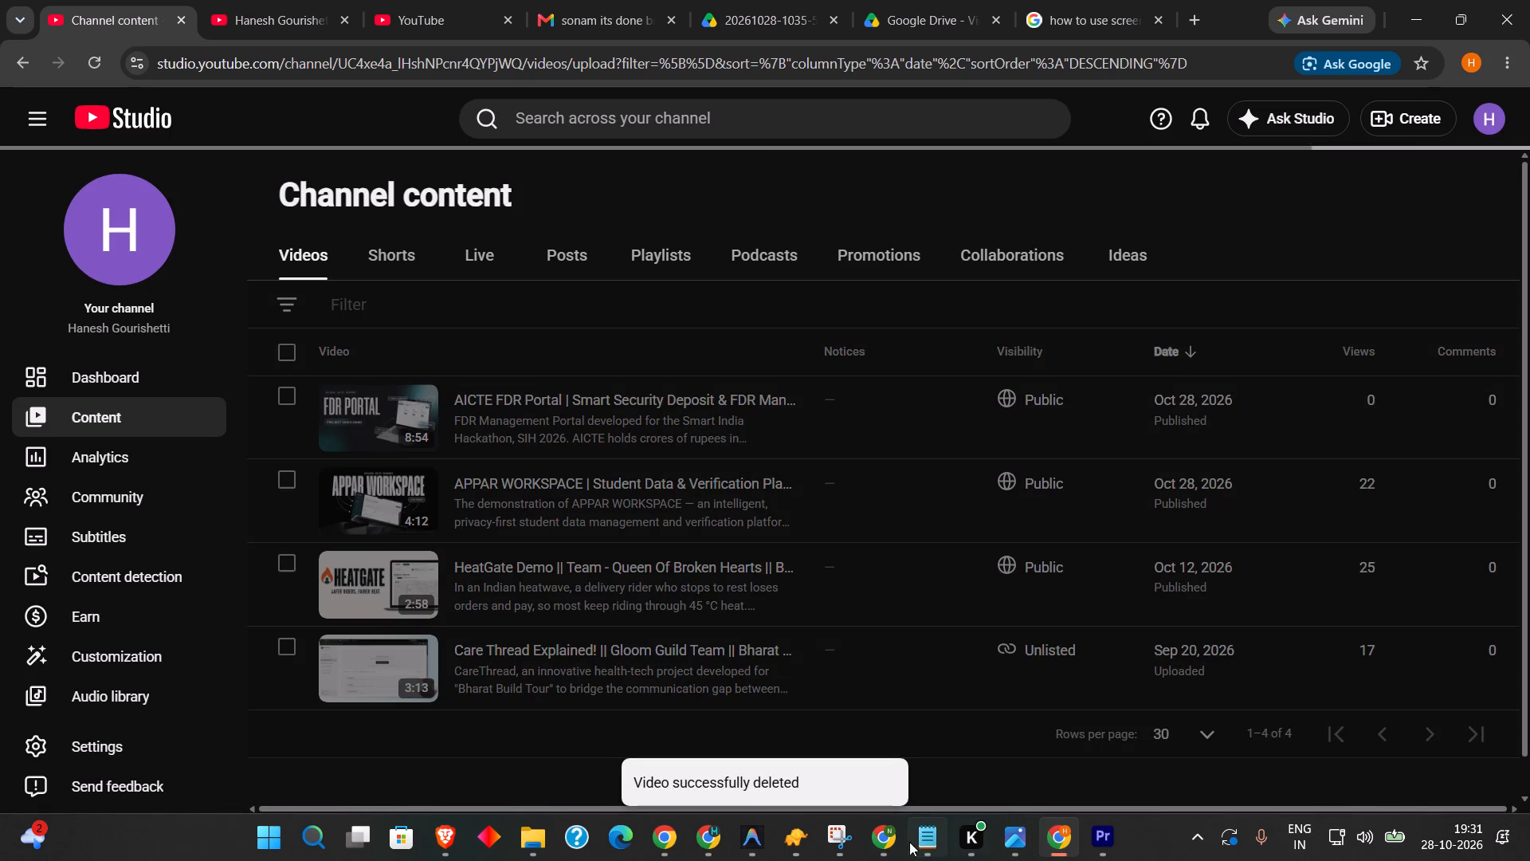
Switch to Premiere Pro and quick-export the FDR sequence with the High Quality 1080p HD preset.
left_click(1091, 847)
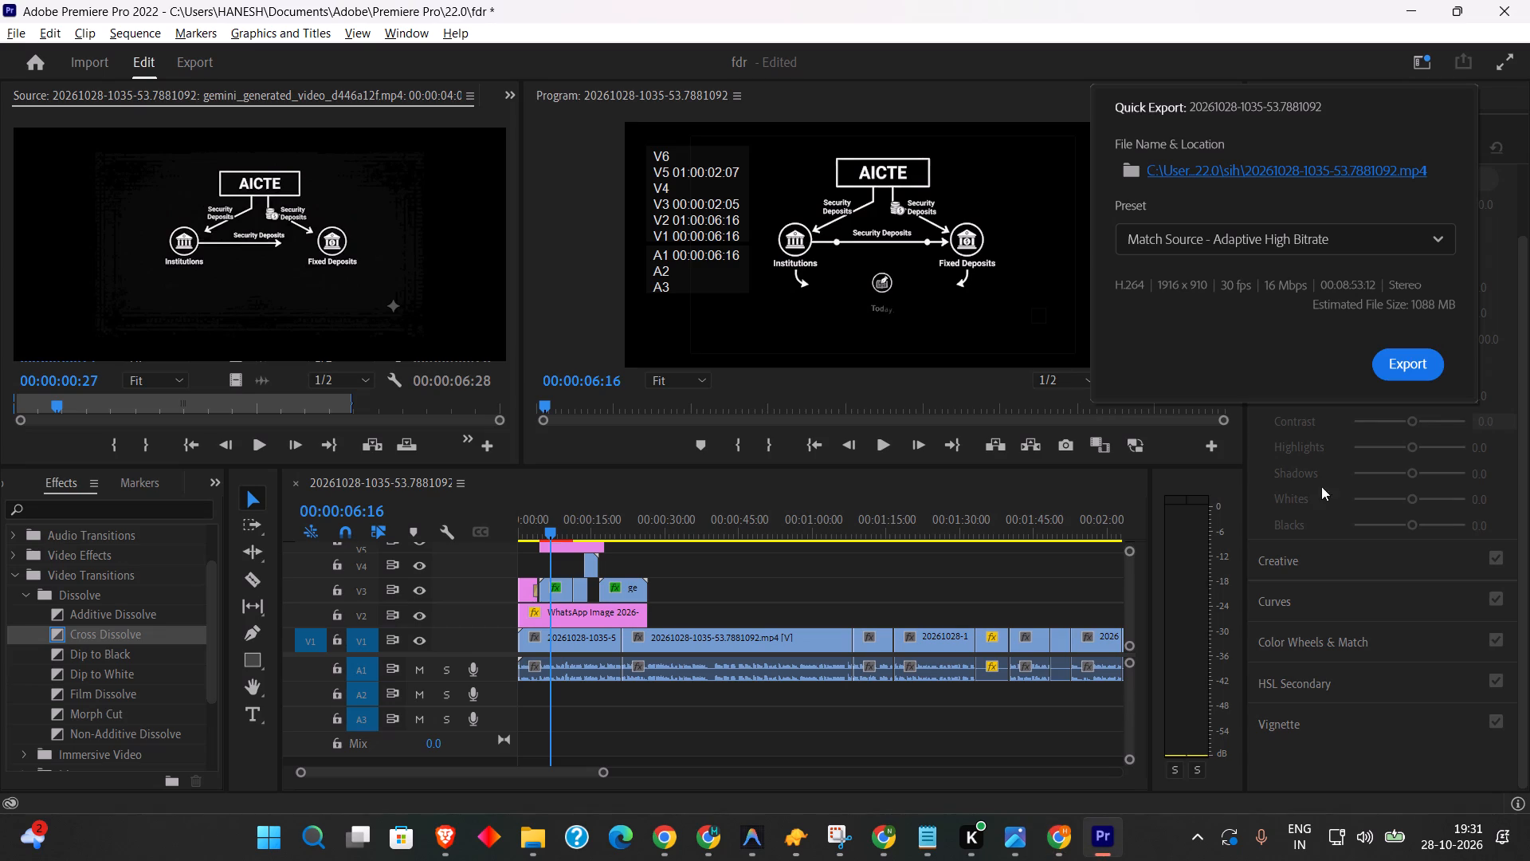
left_click(1340, 237)
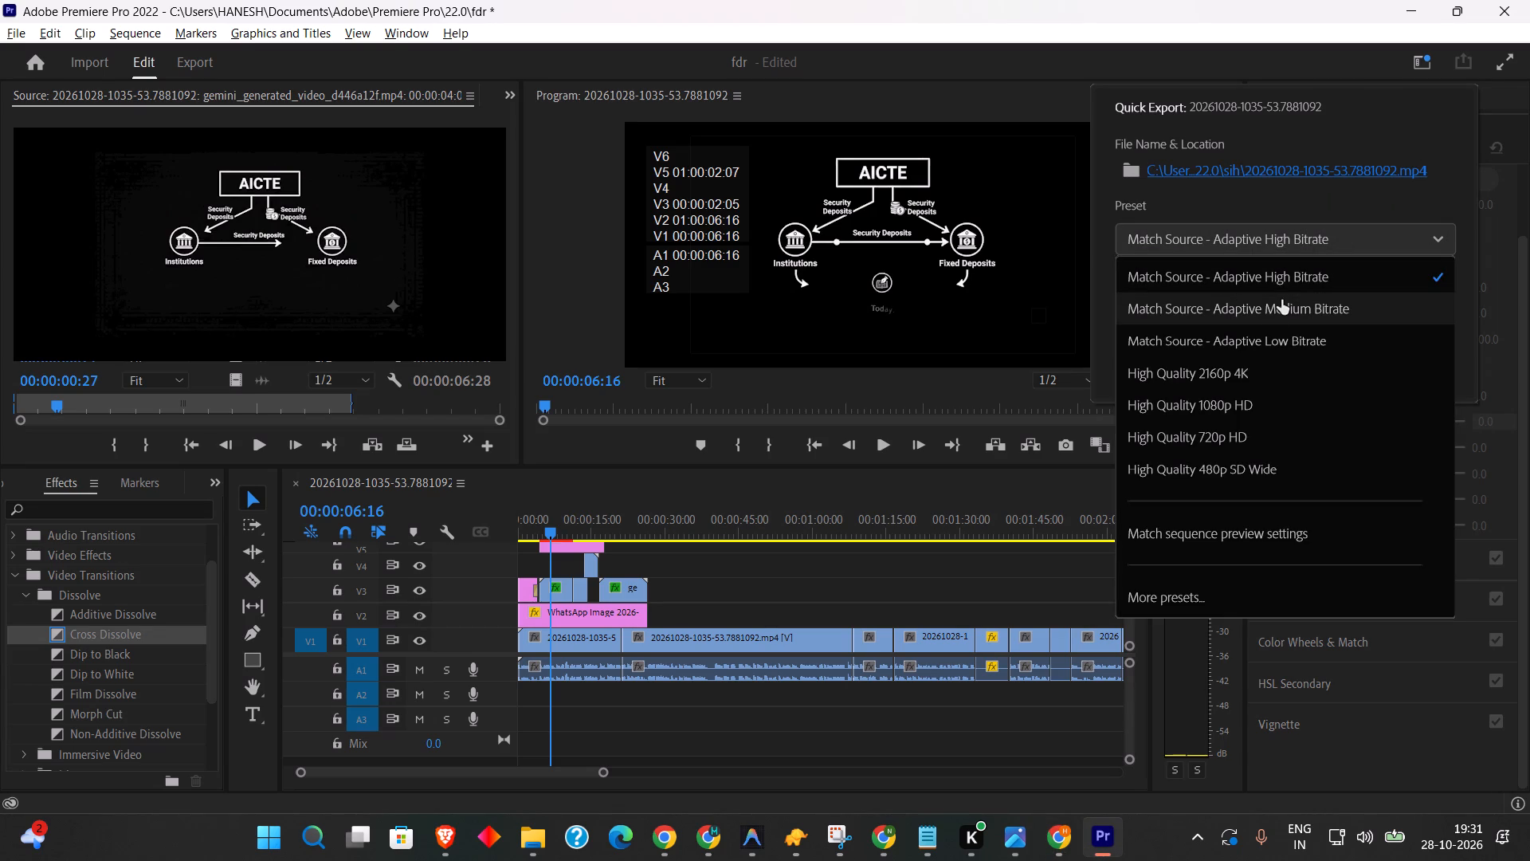
left_click(1234, 402)
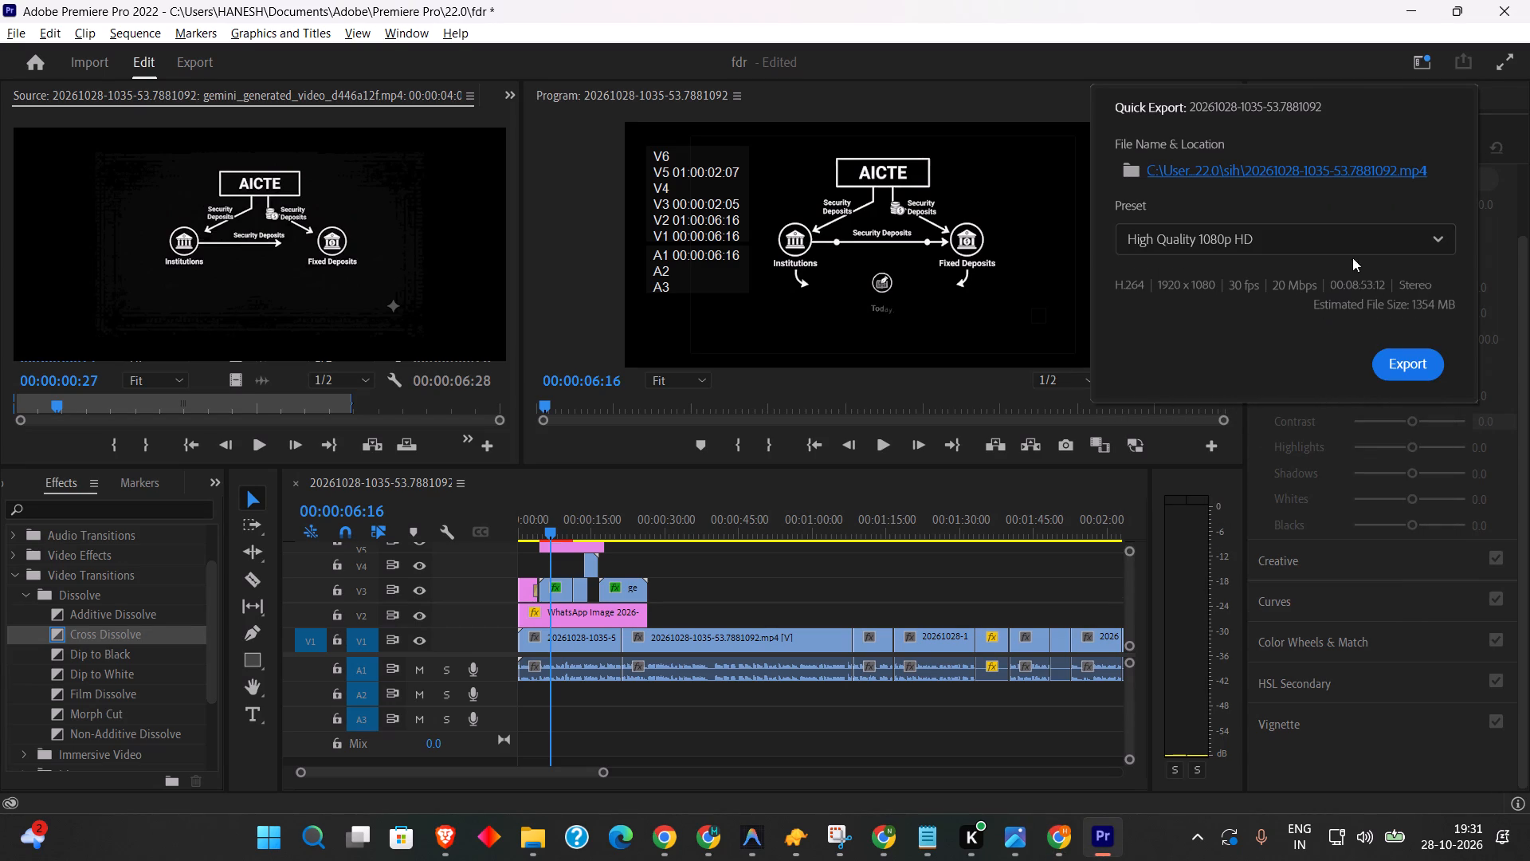
left_click(1359, 242)
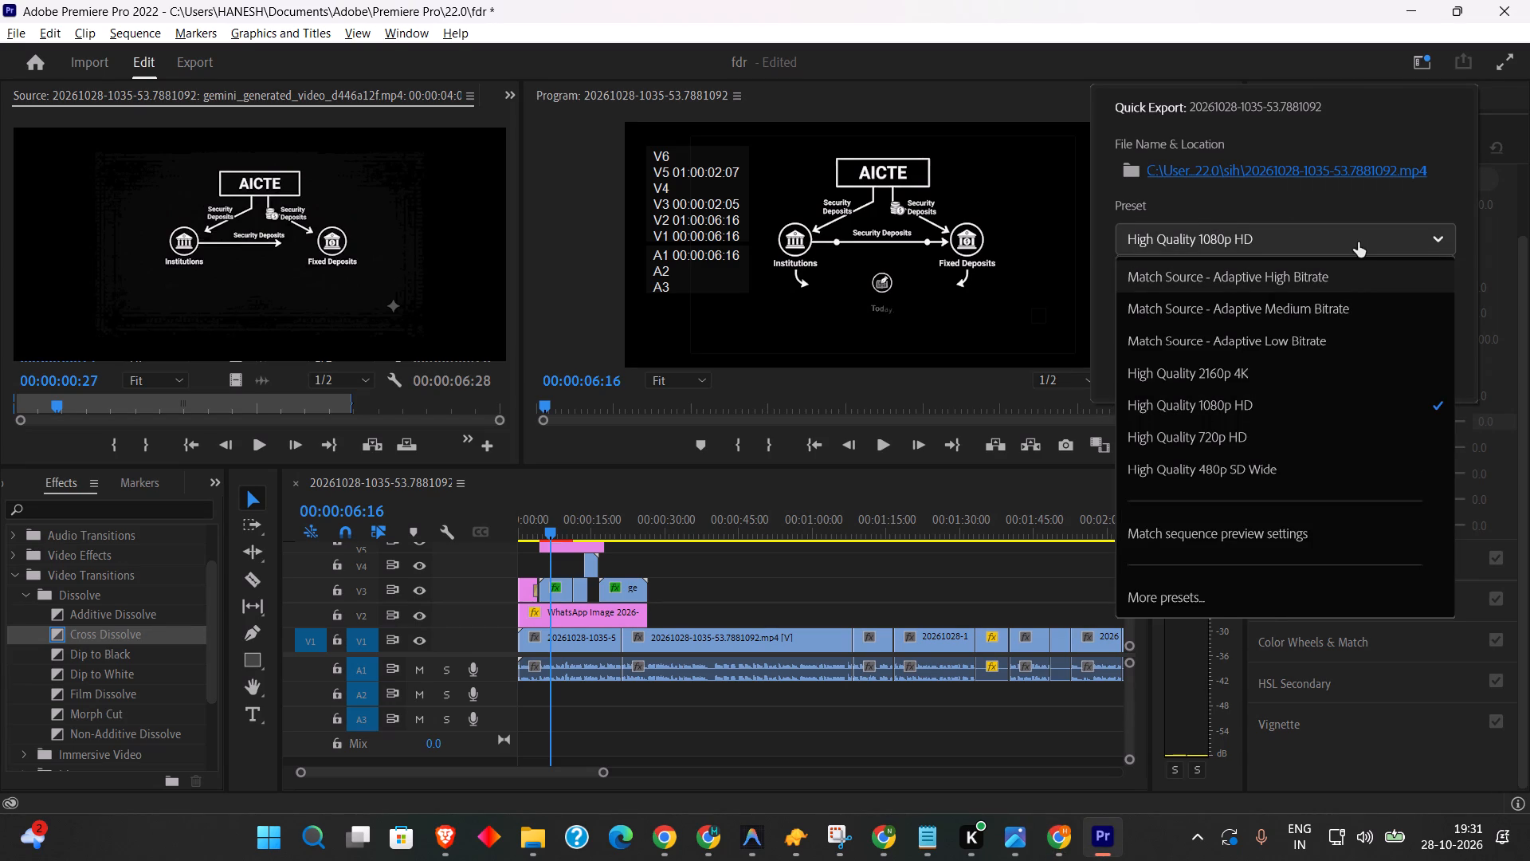
left_click(1358, 242)
left_click(1399, 368)
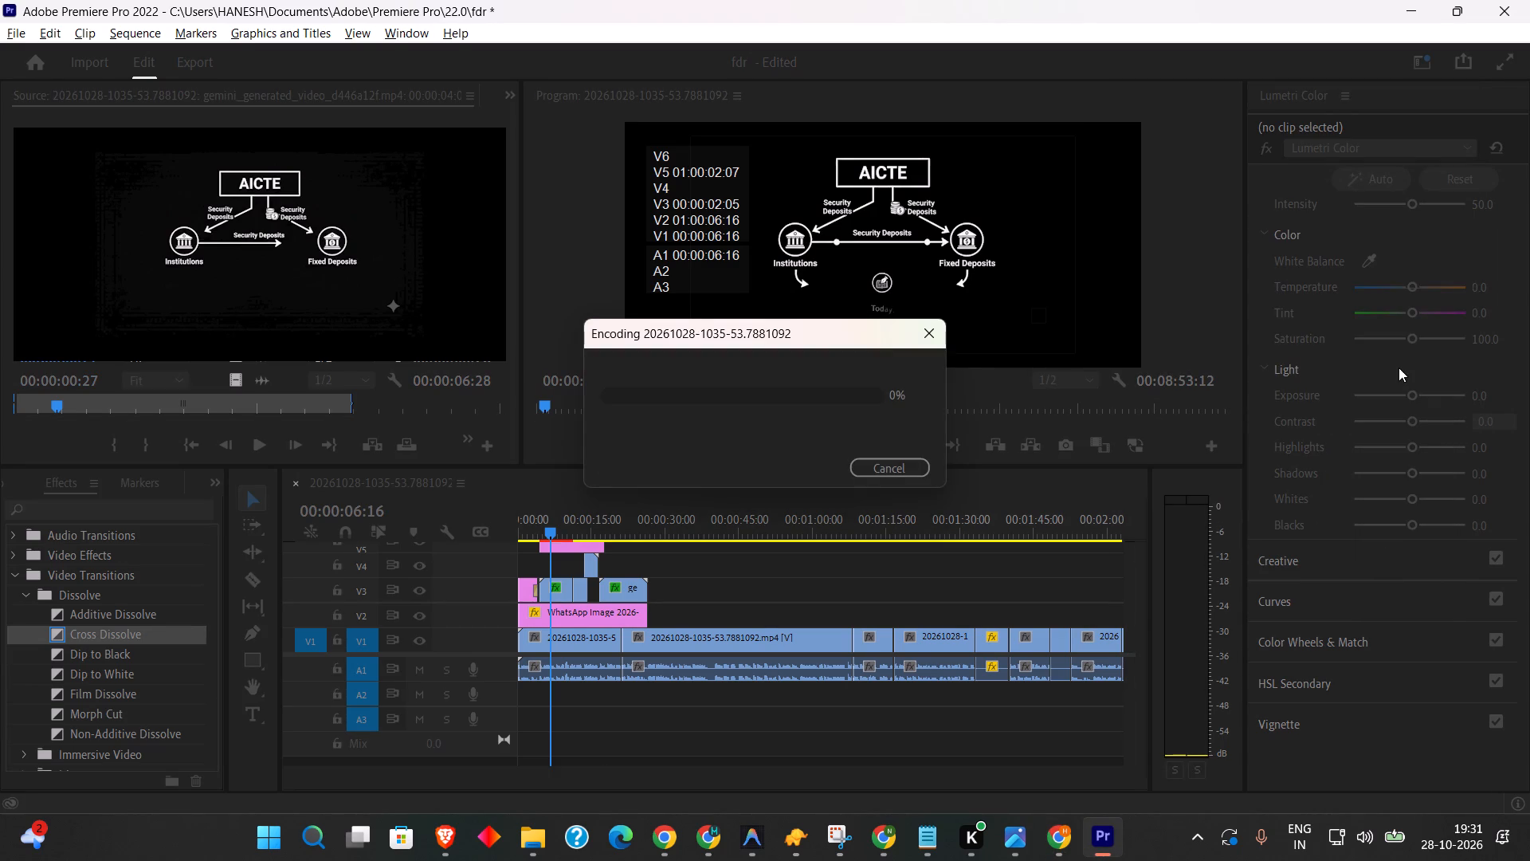
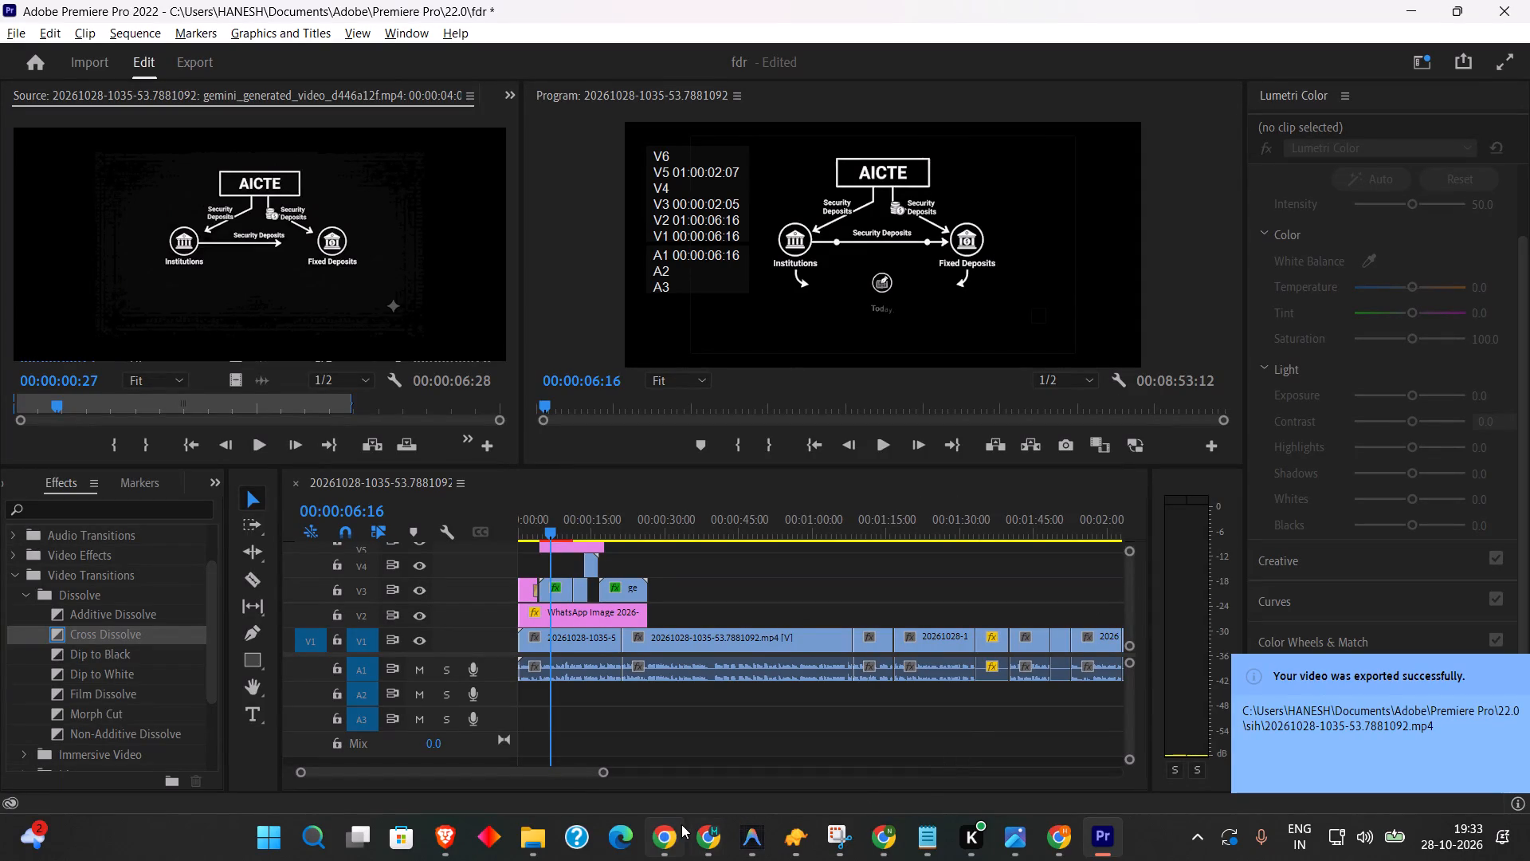
left_click(535, 836)
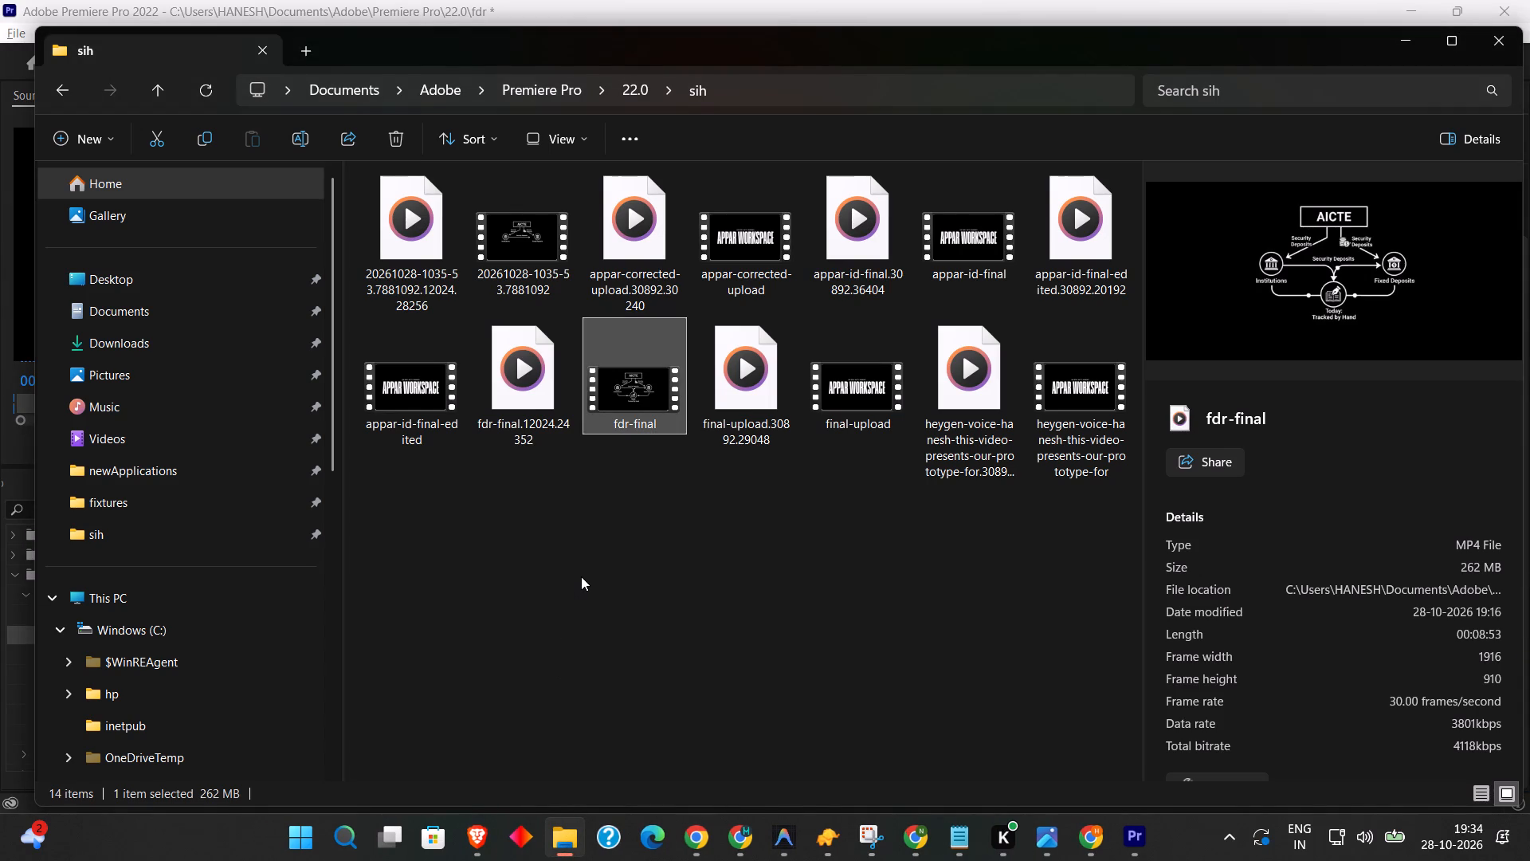
double_click(536, 265)
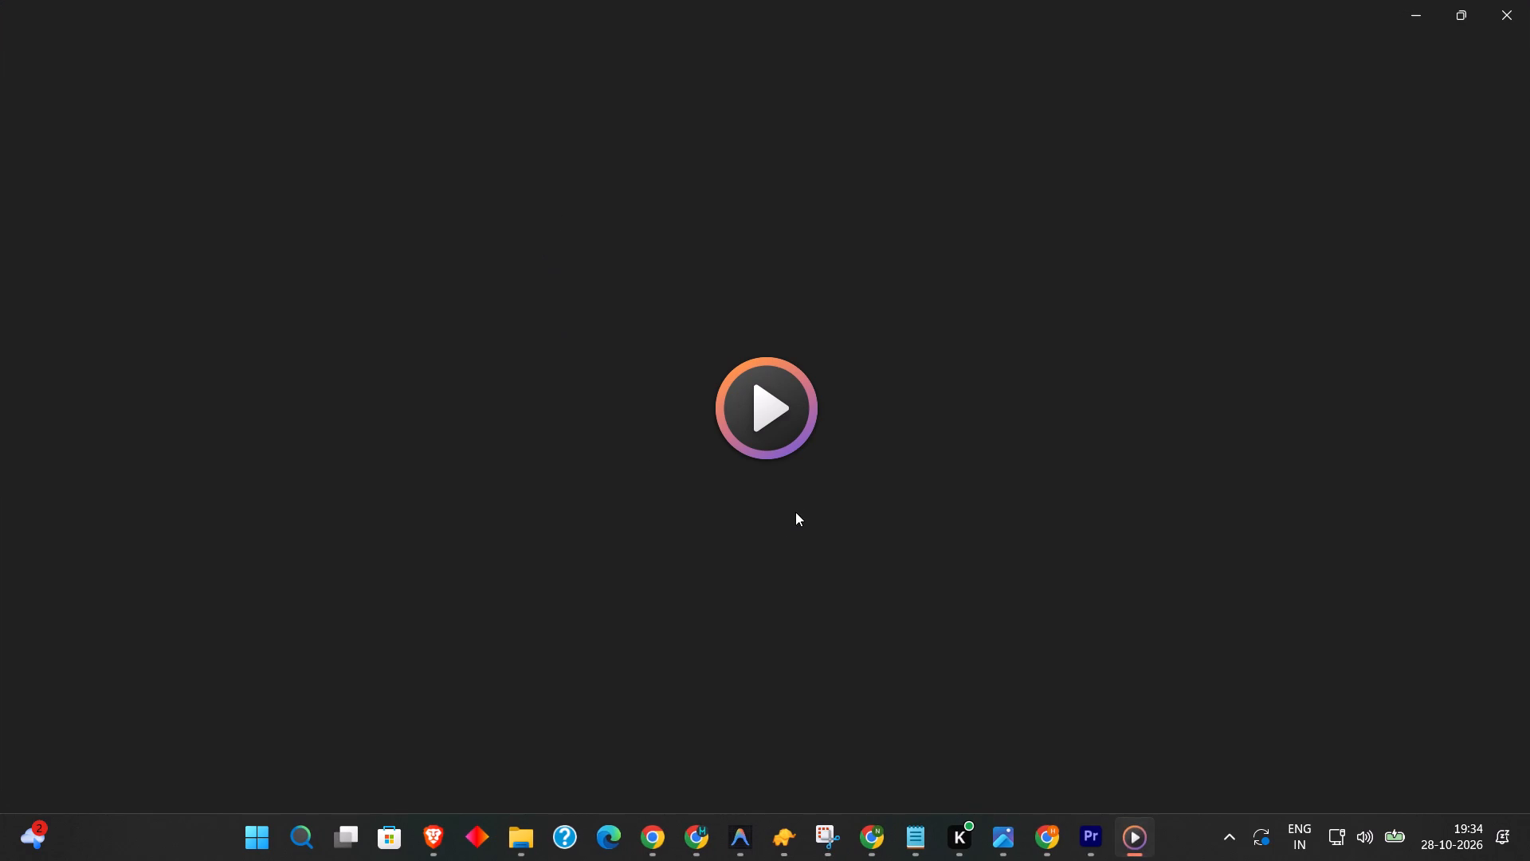
left_click(1529, 8)
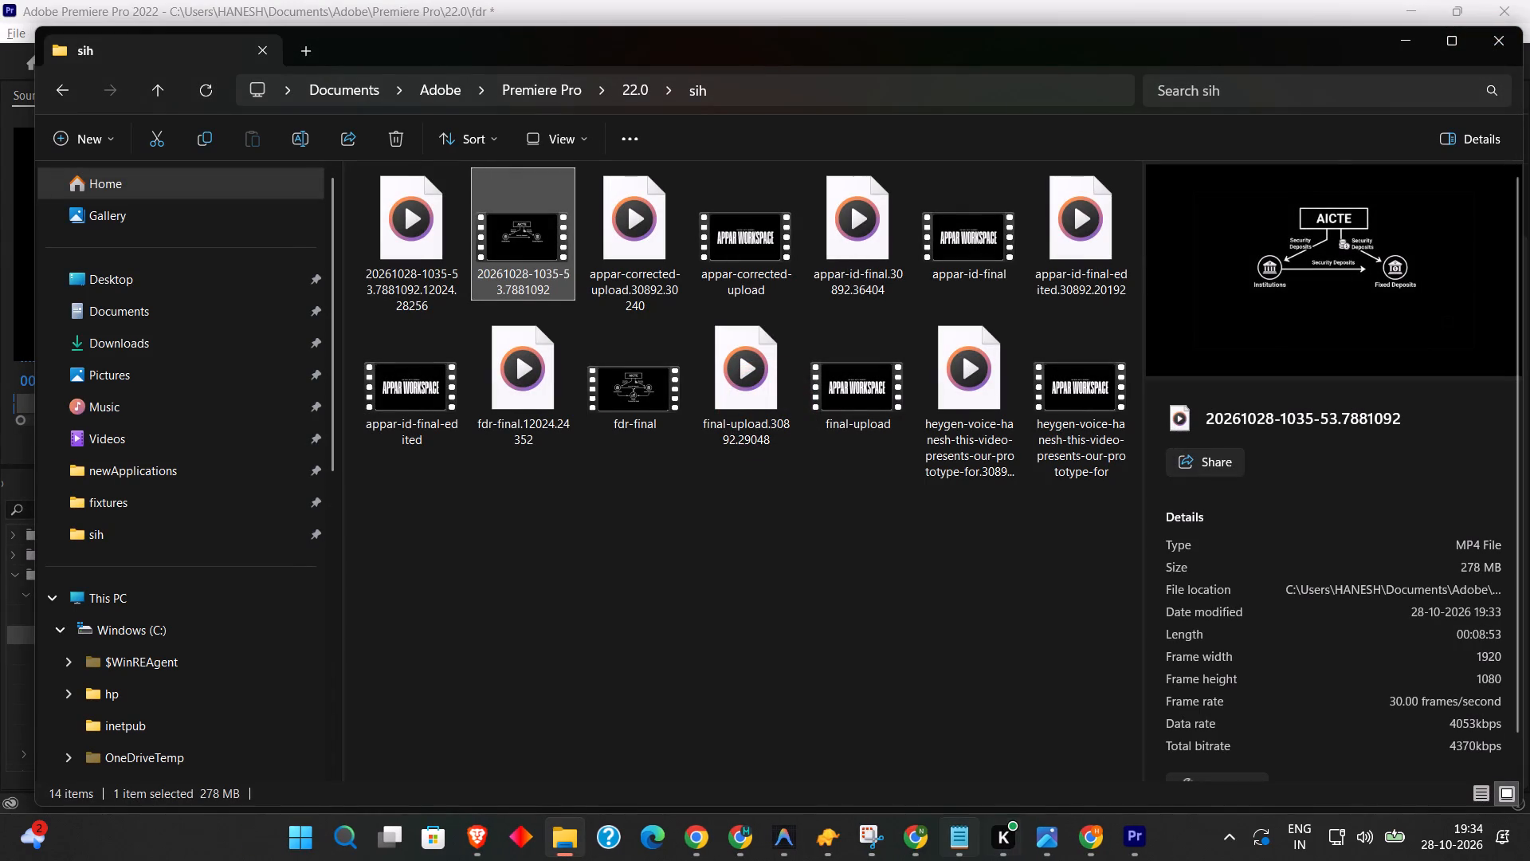
left_click(1081, 836)
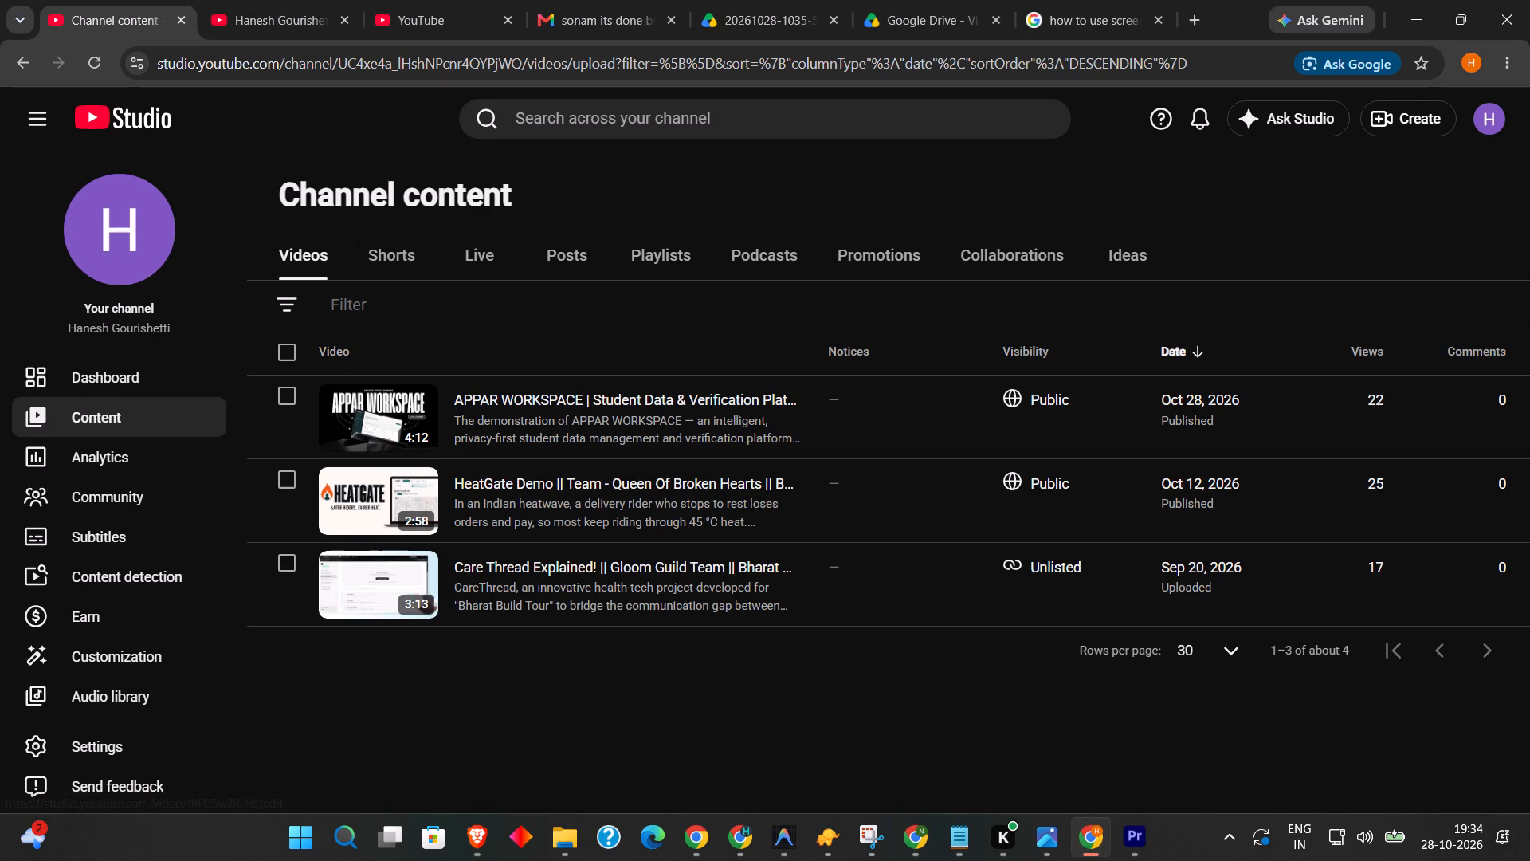
left_click(1401, 117)
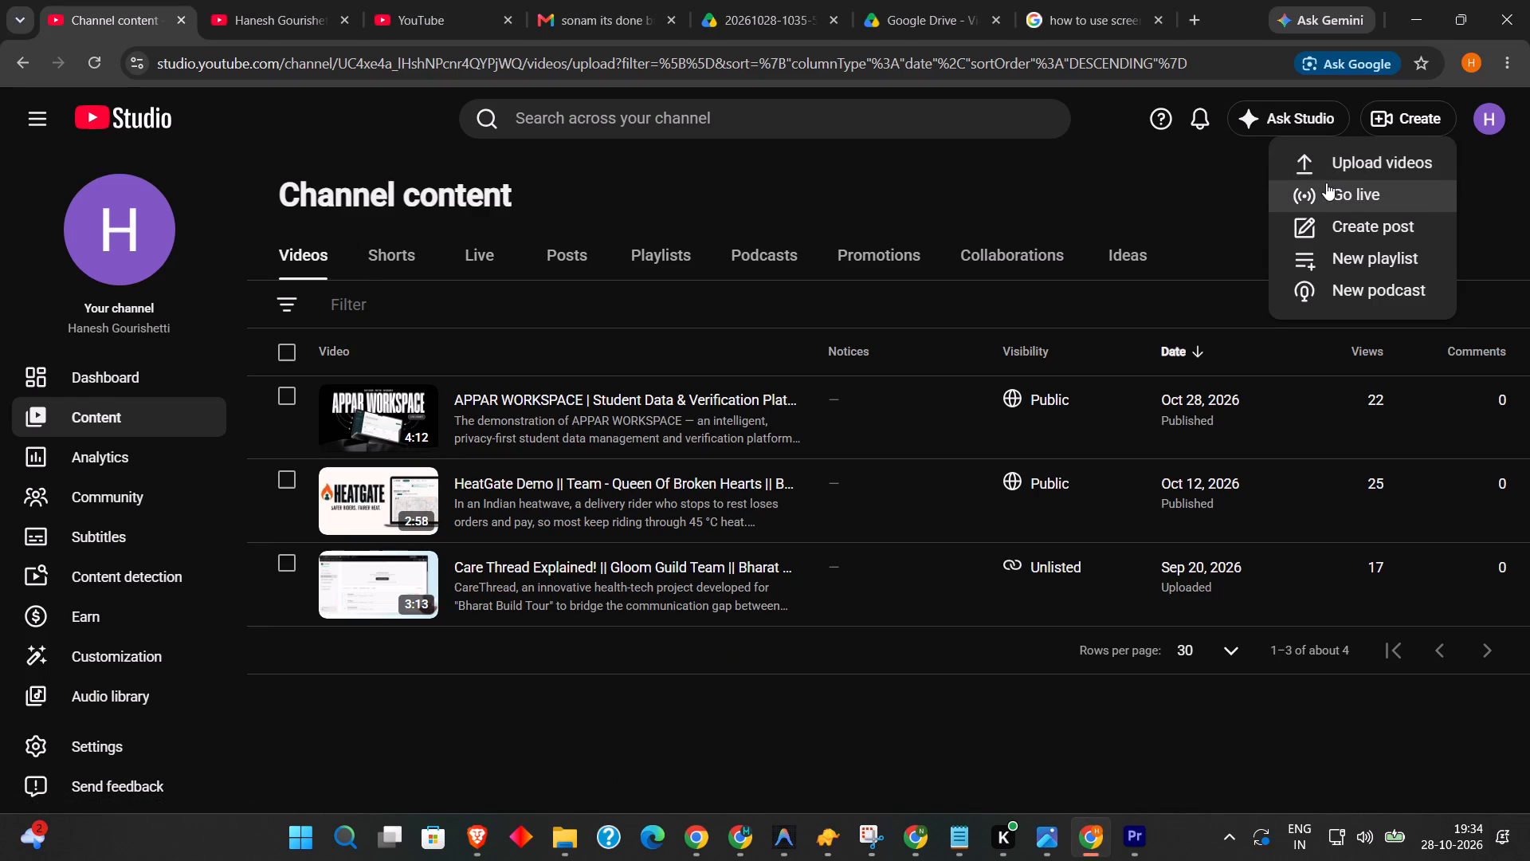
left_click(1341, 155)
left_click(773, 566)
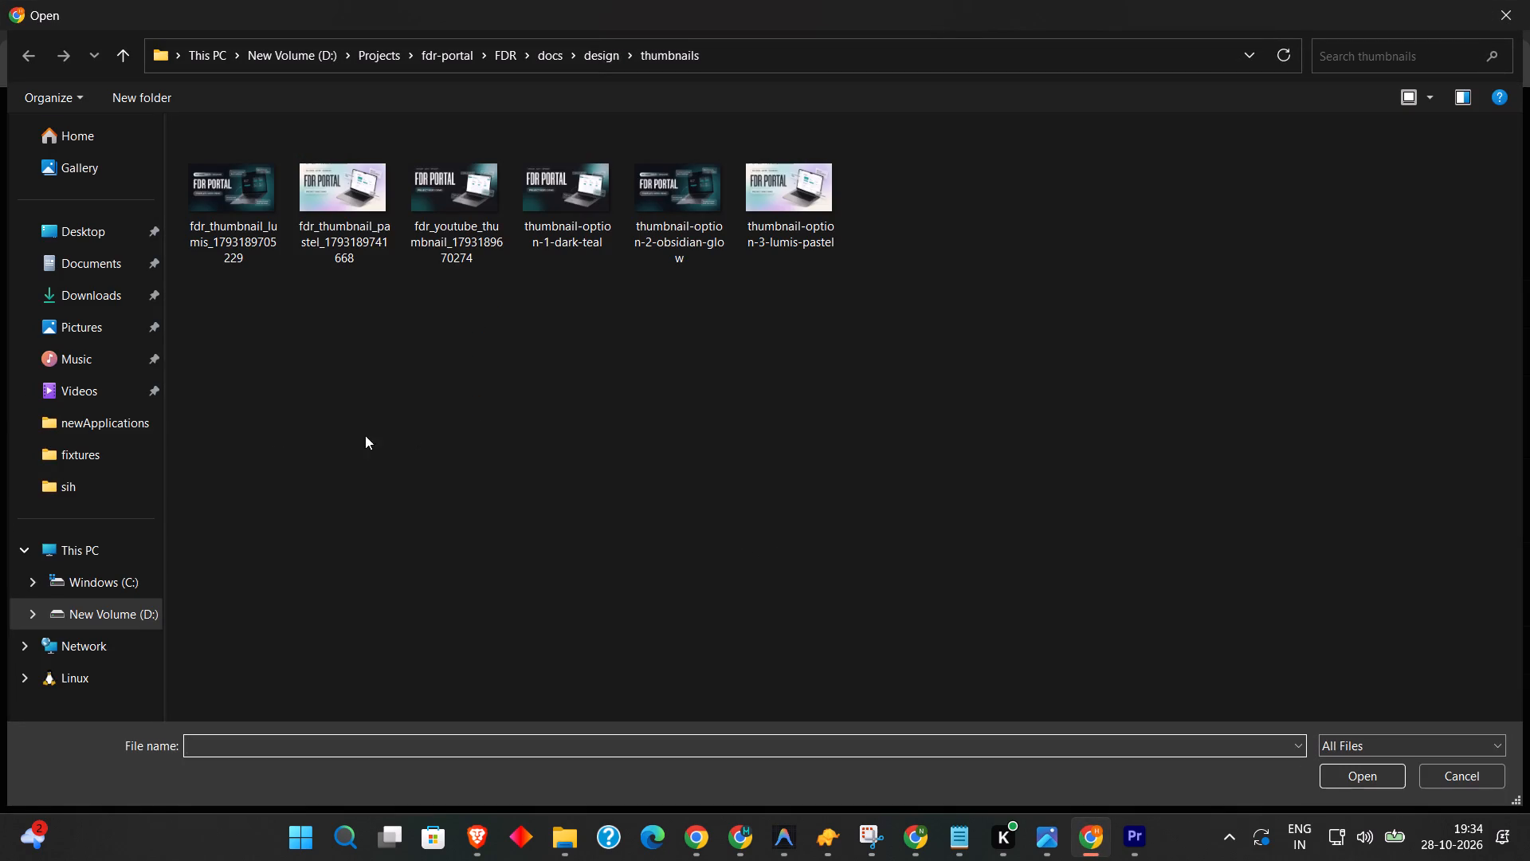
scroll(25, 486, "up", 3)
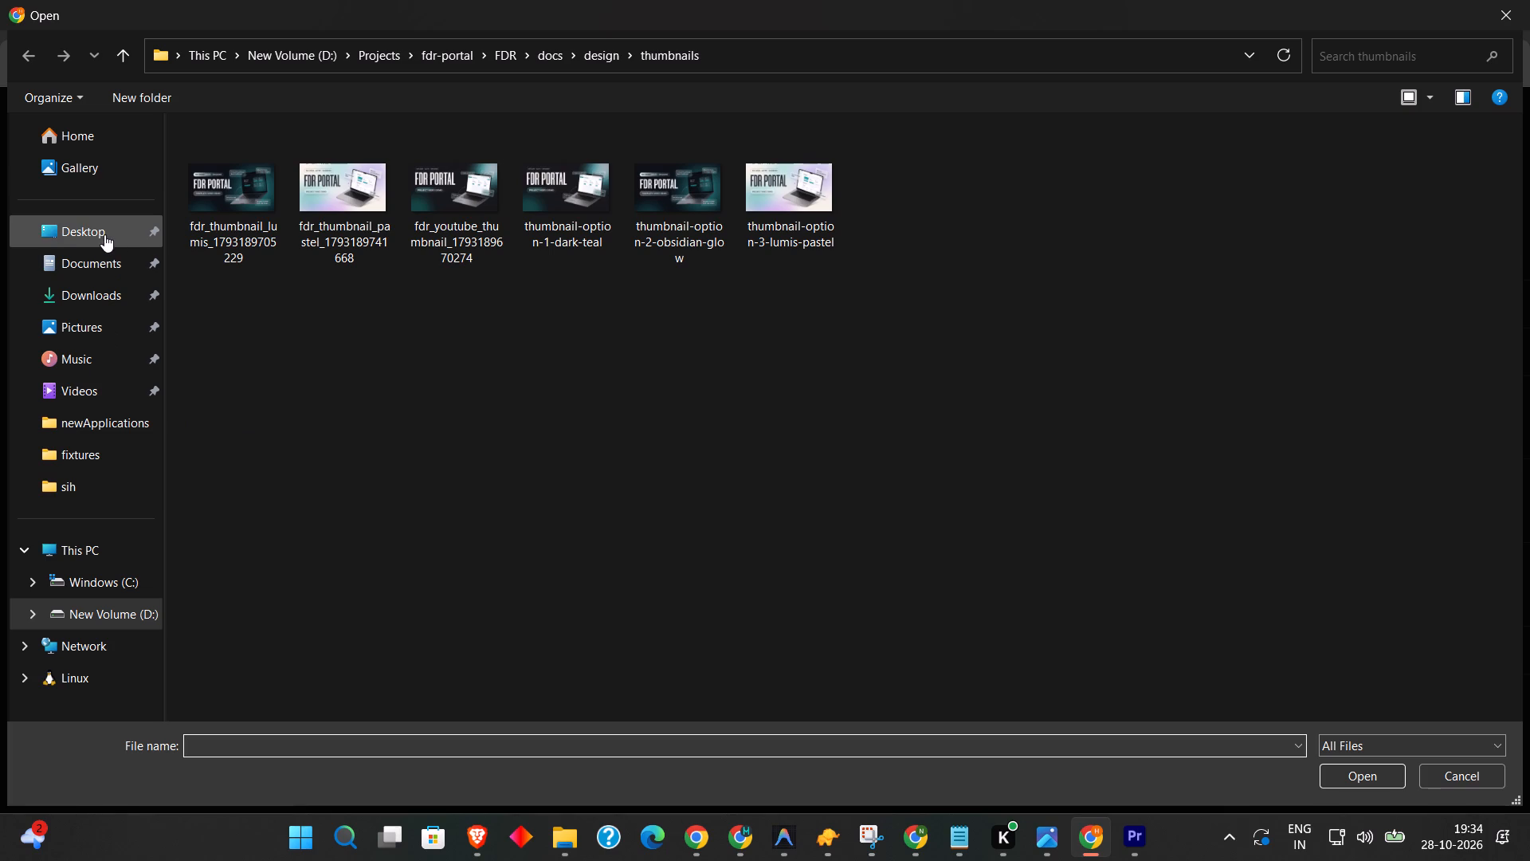
left_click(97, 568)
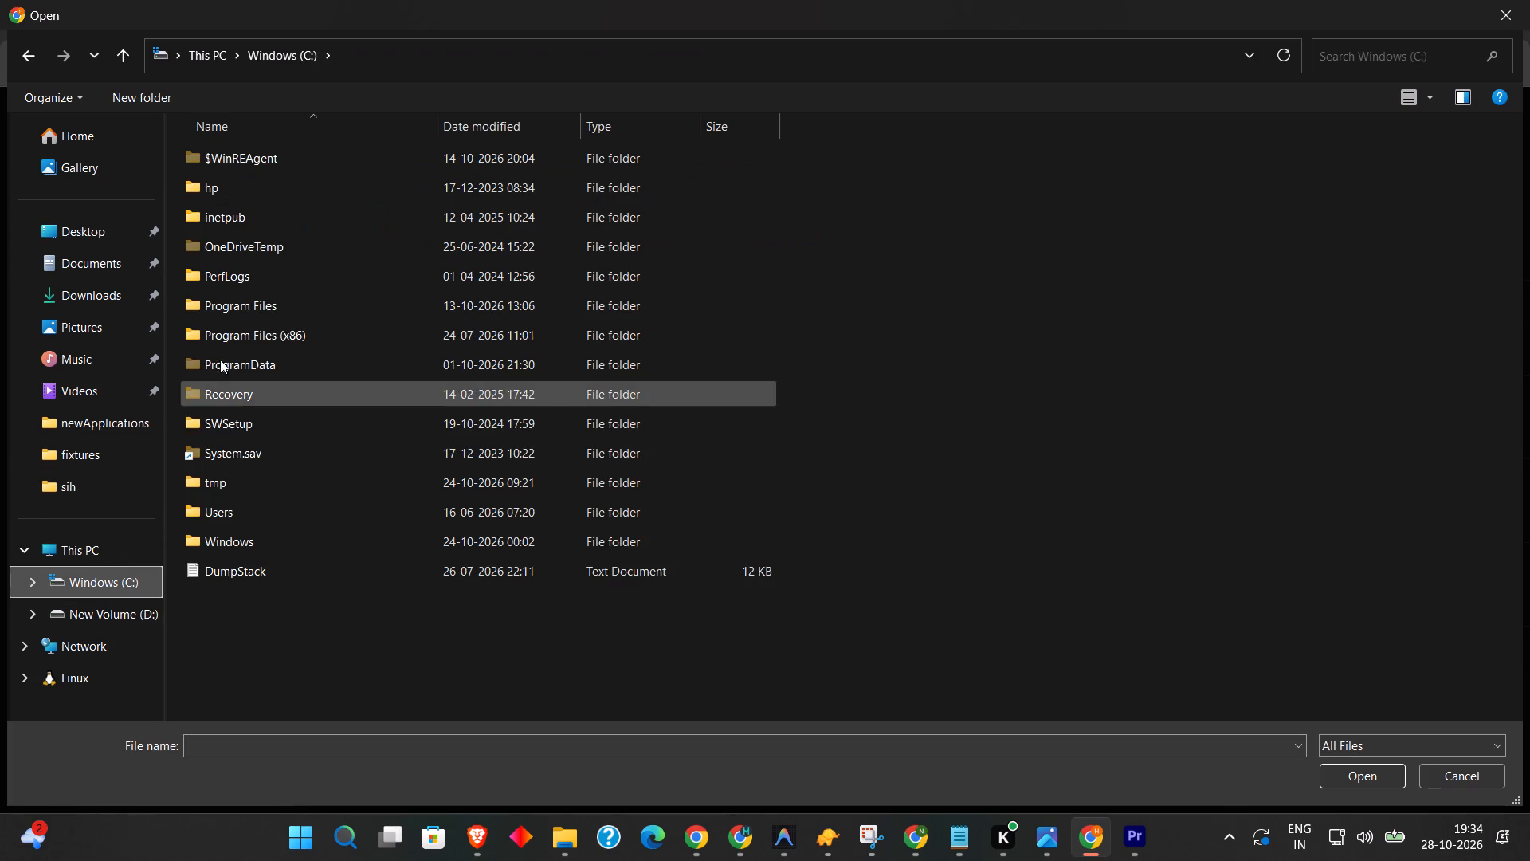
double_click(208, 513)
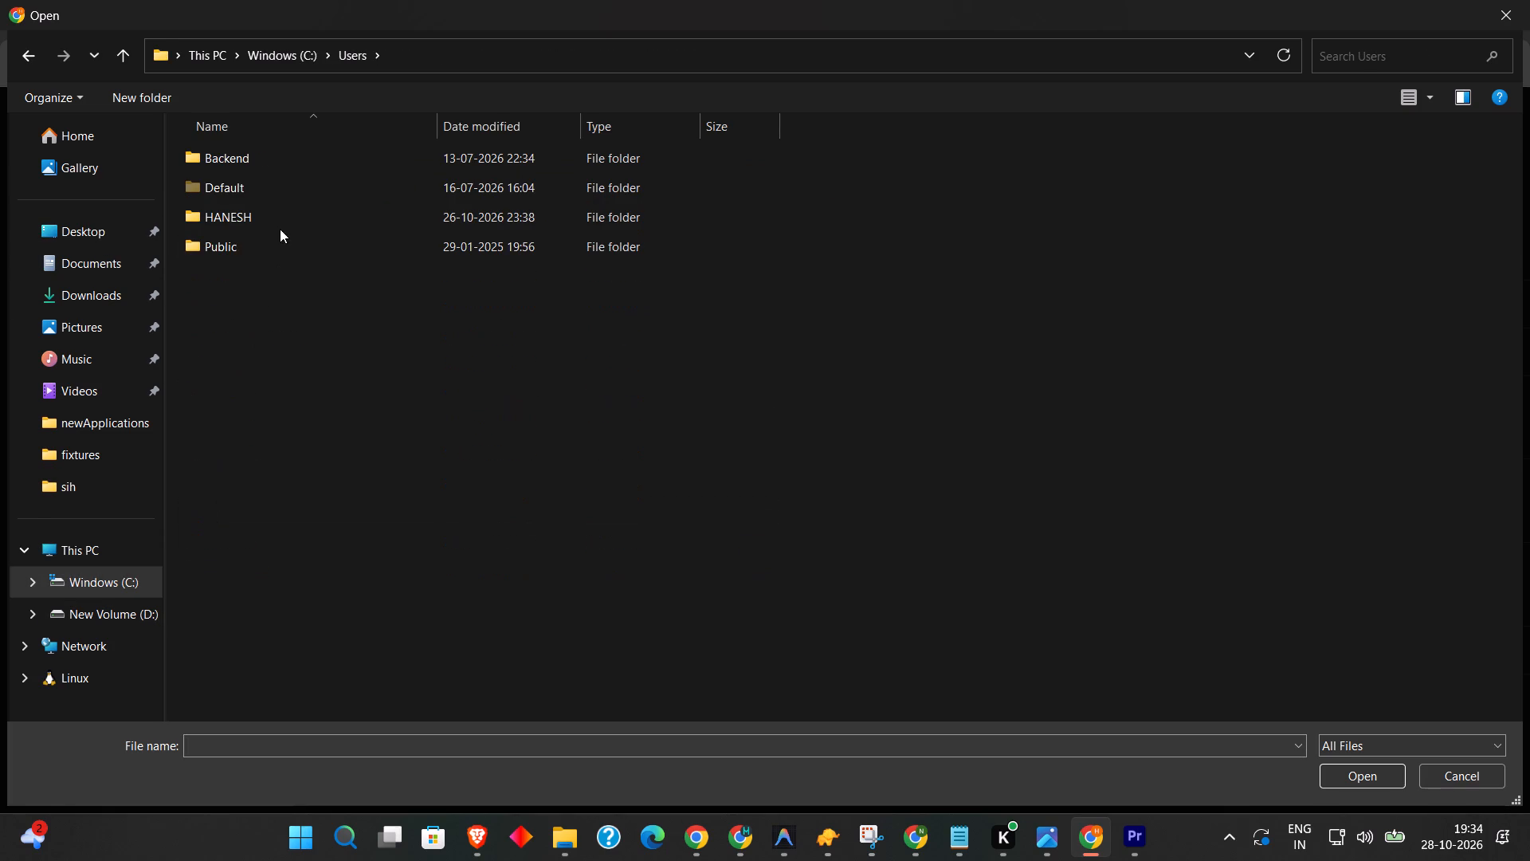
double_click(284, 209)
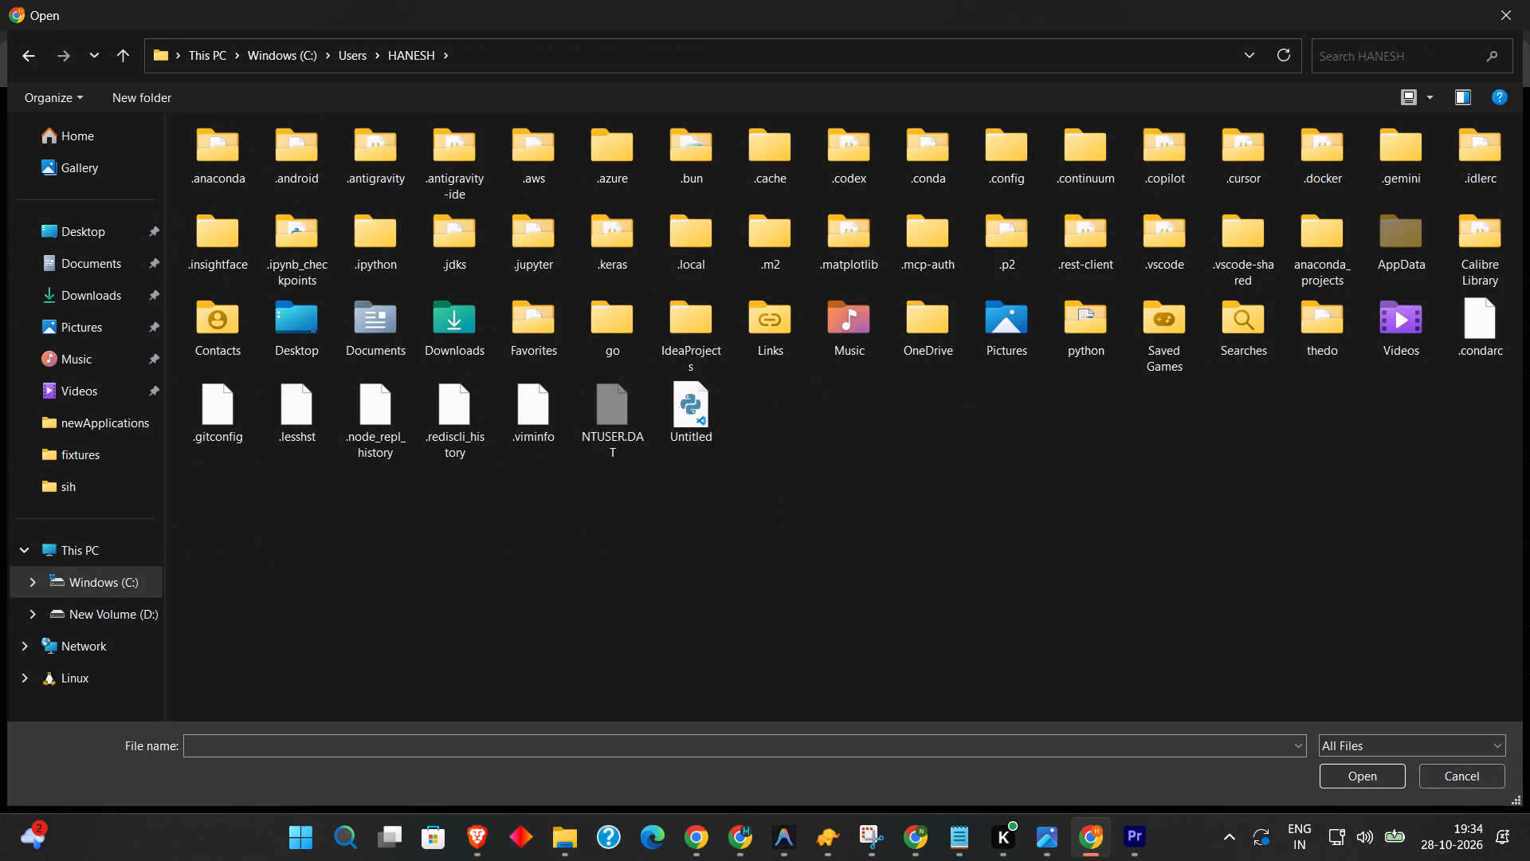
left_click(1447, 55)
type("adobe")
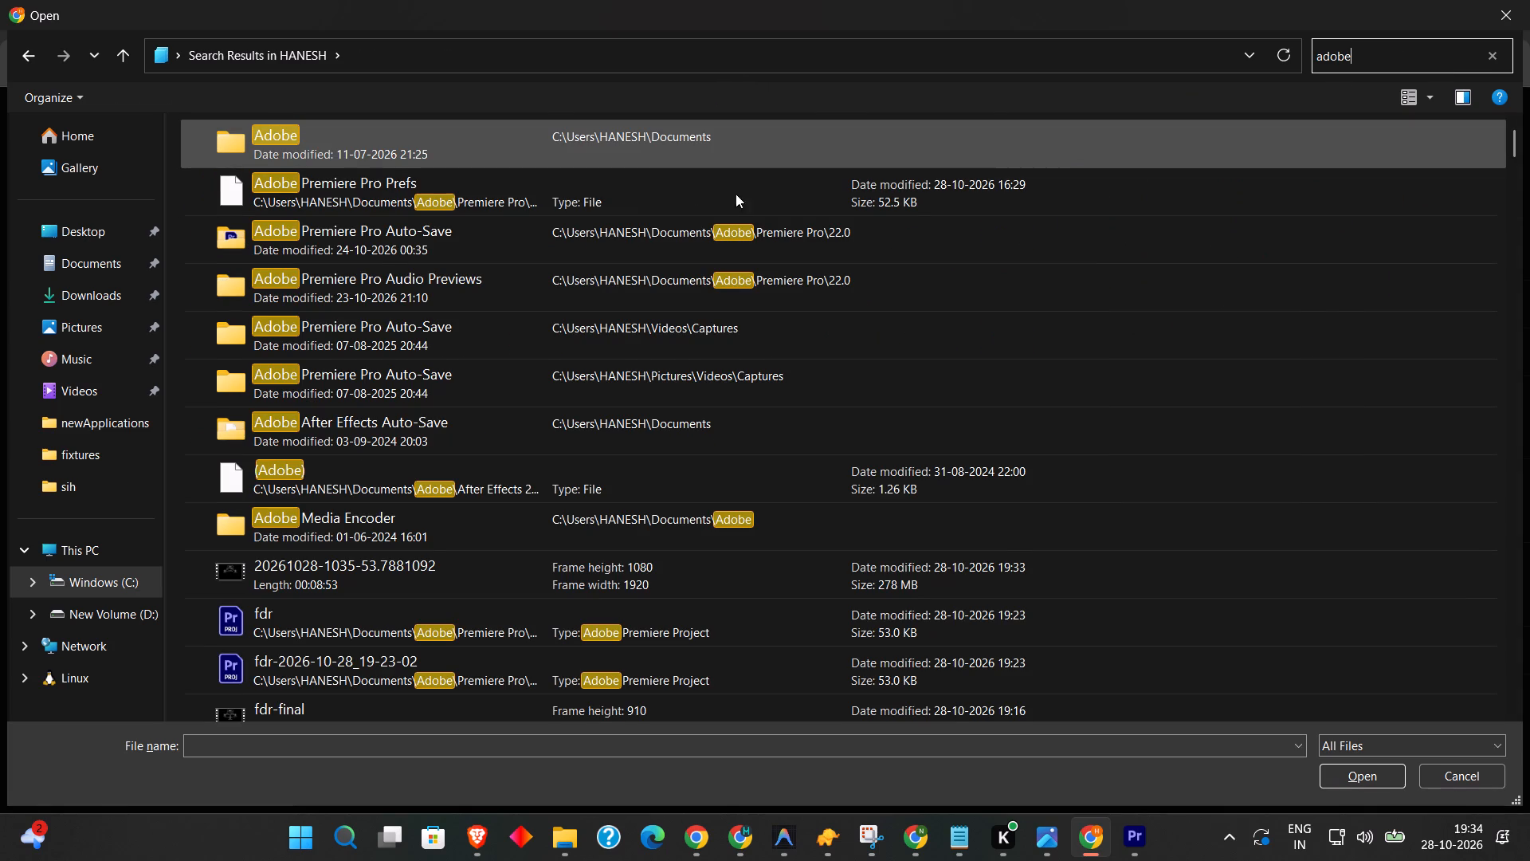
double_click(653, 153)
double_click(498, 214)
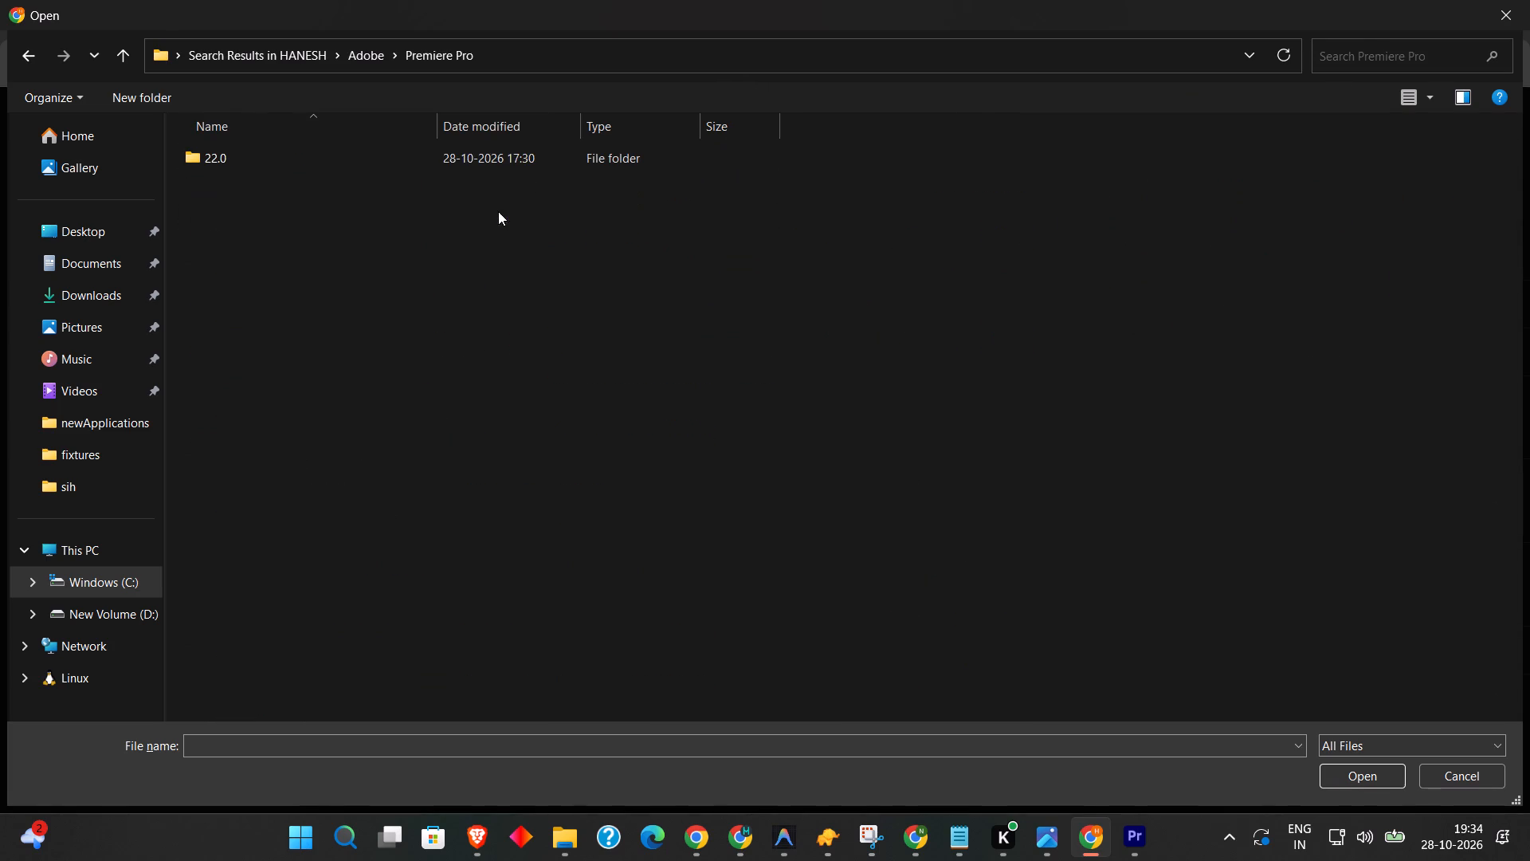
triple_click(453, 154)
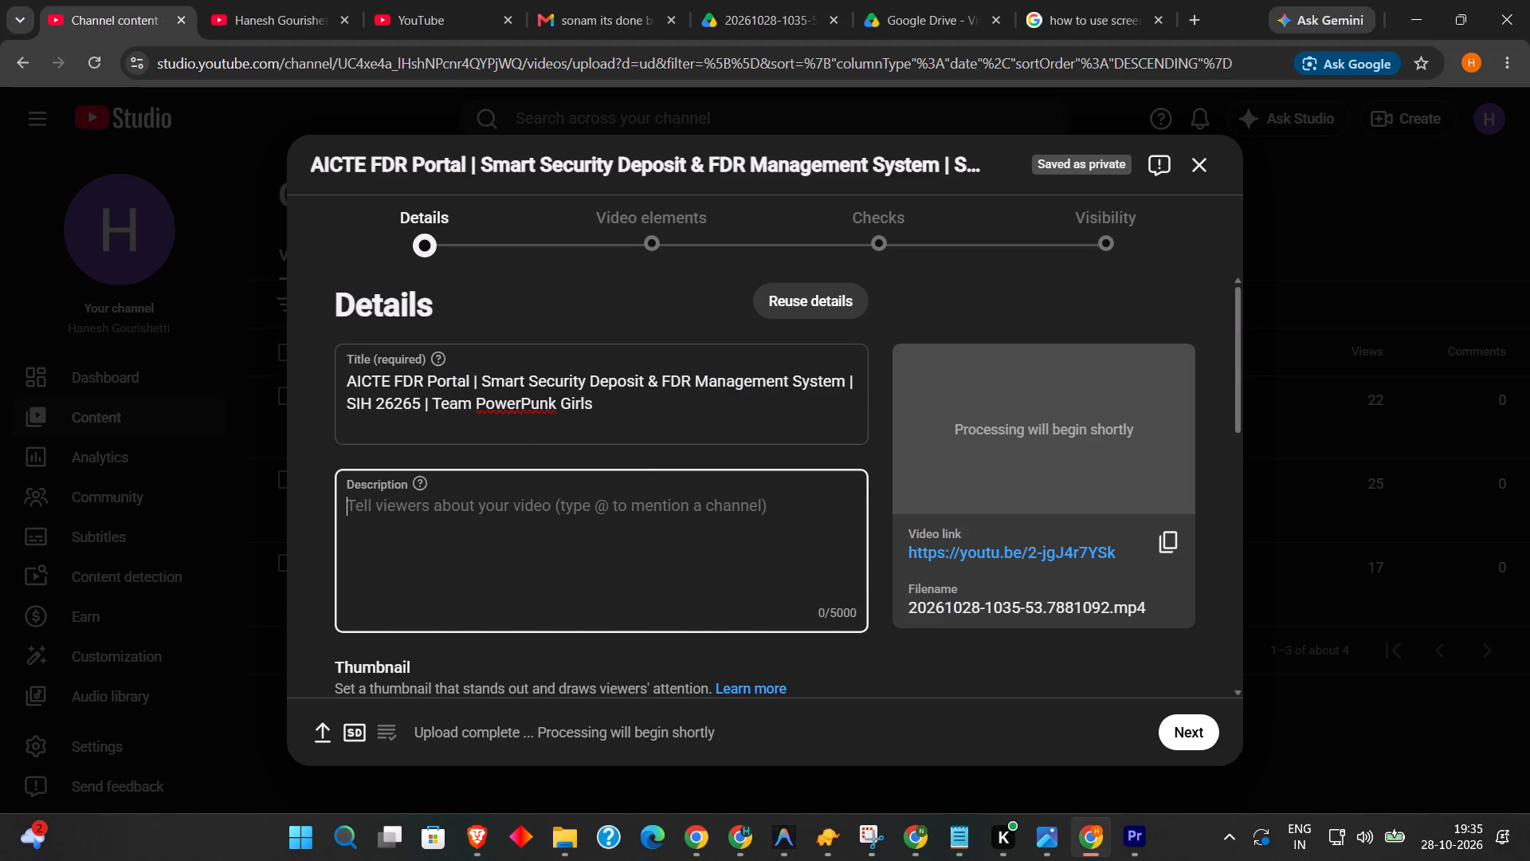
Remove the angle-bracket arrows from the description's trust model so it reads "Claimed, Document-Checked and Bank-Confirmed".
scroll(562, 545, "down", 7)
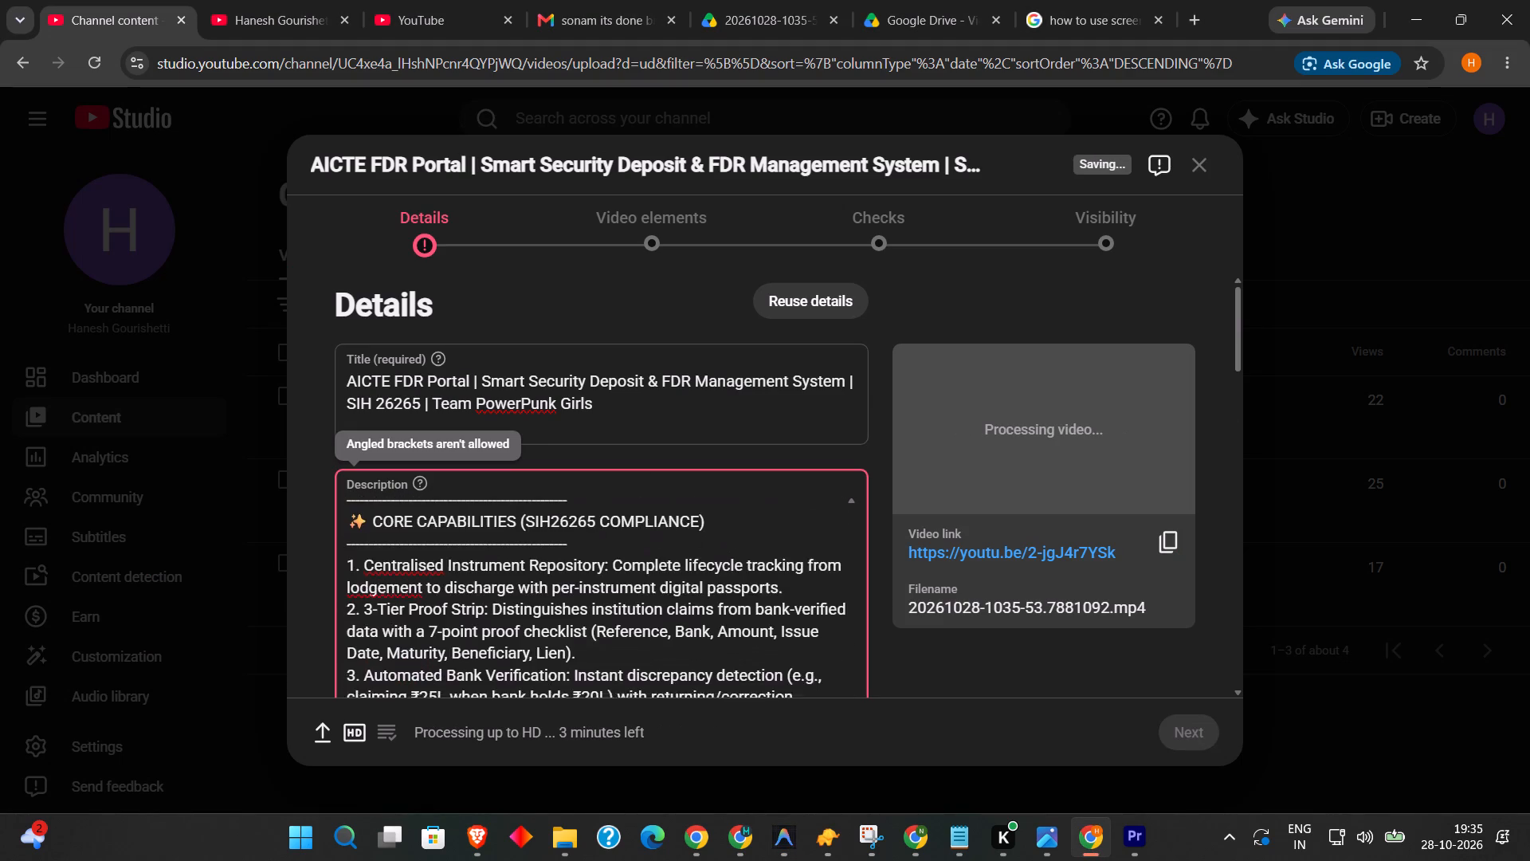
scroll(562, 545, "down", 1)
scroll(562, 545, "up", 2)
scroll(562, 545, "down", 5)
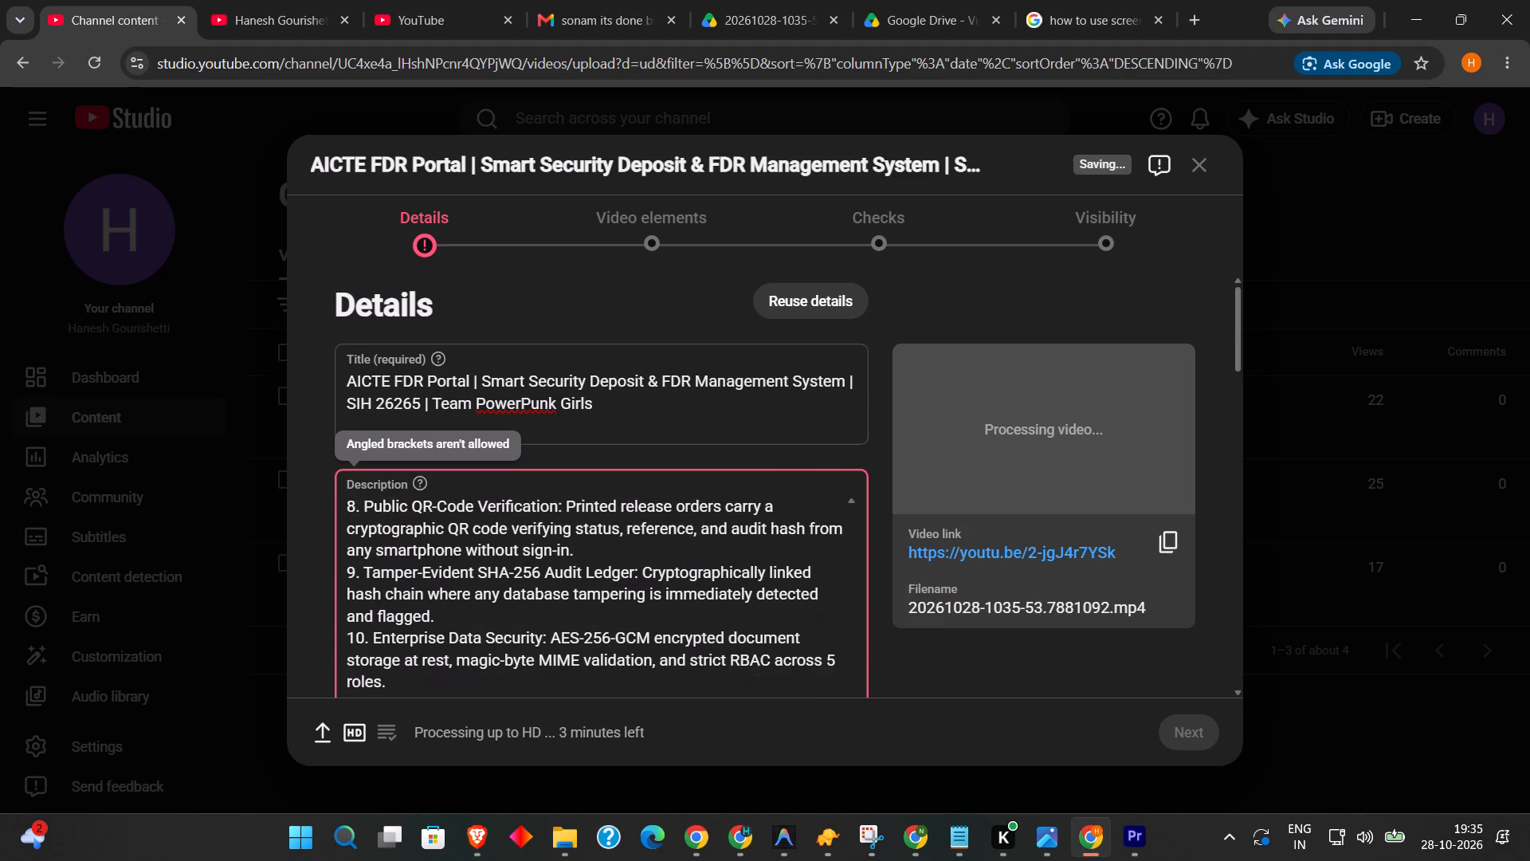
scroll(562, 545, "down", 2)
scroll(562, 545, "up", 5)
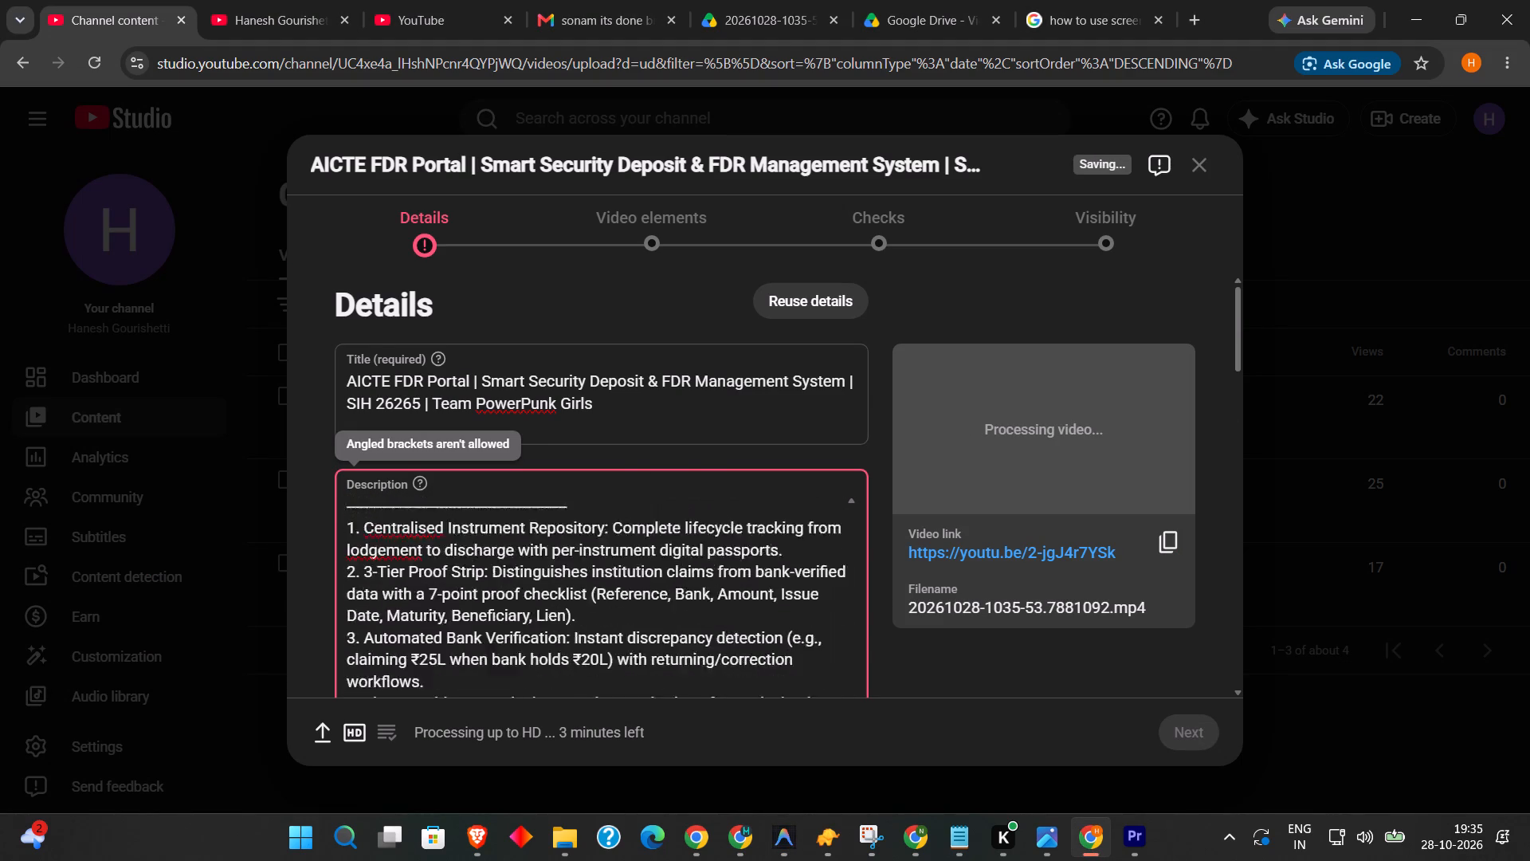
scroll(562, 545, "up", 5)
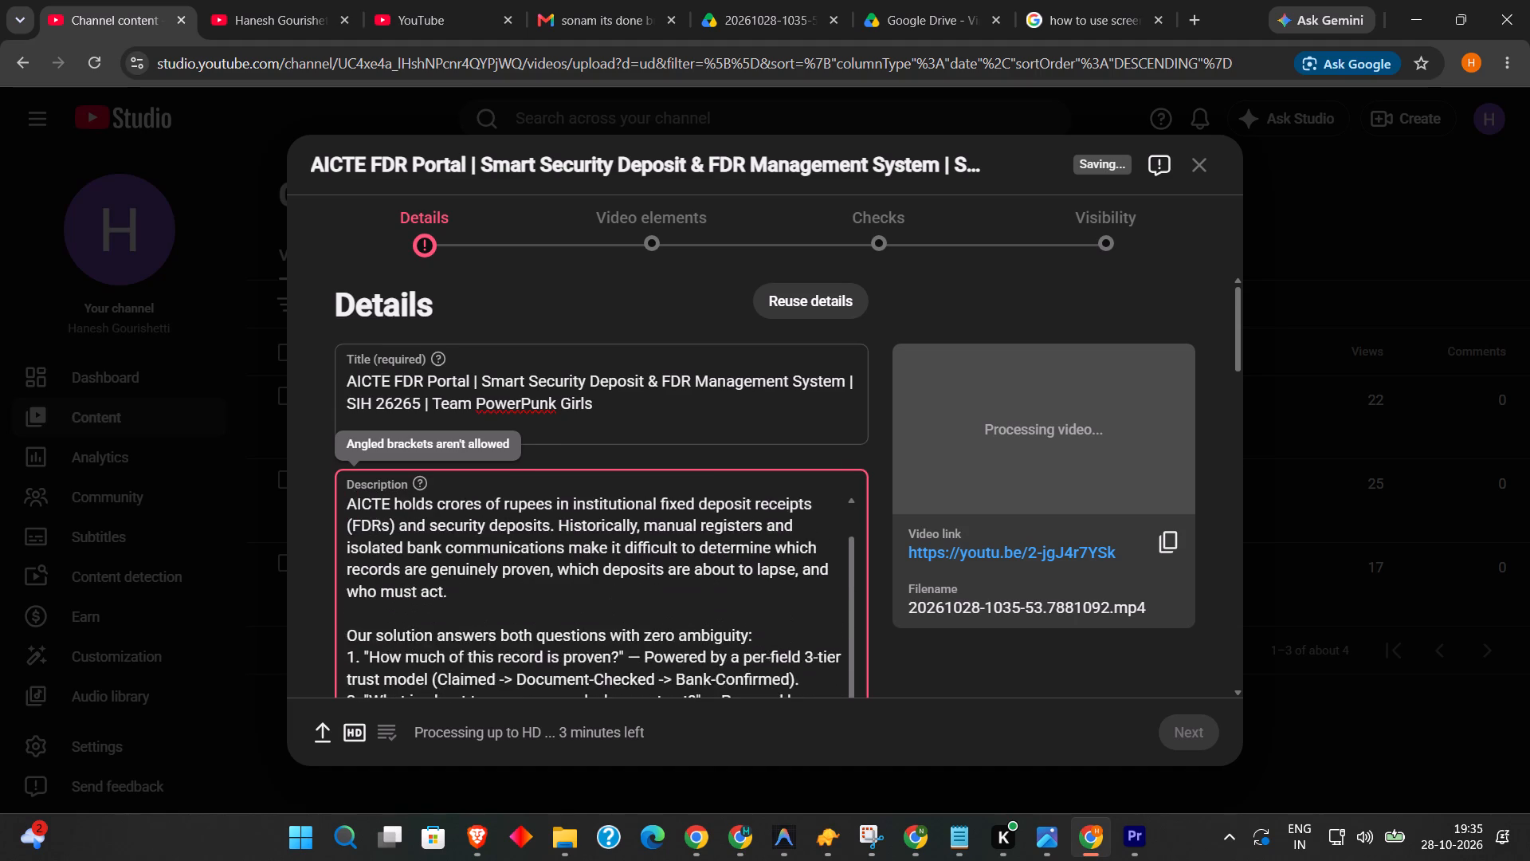
scroll(562, 545, "down", 1)
left_click(513, 574)
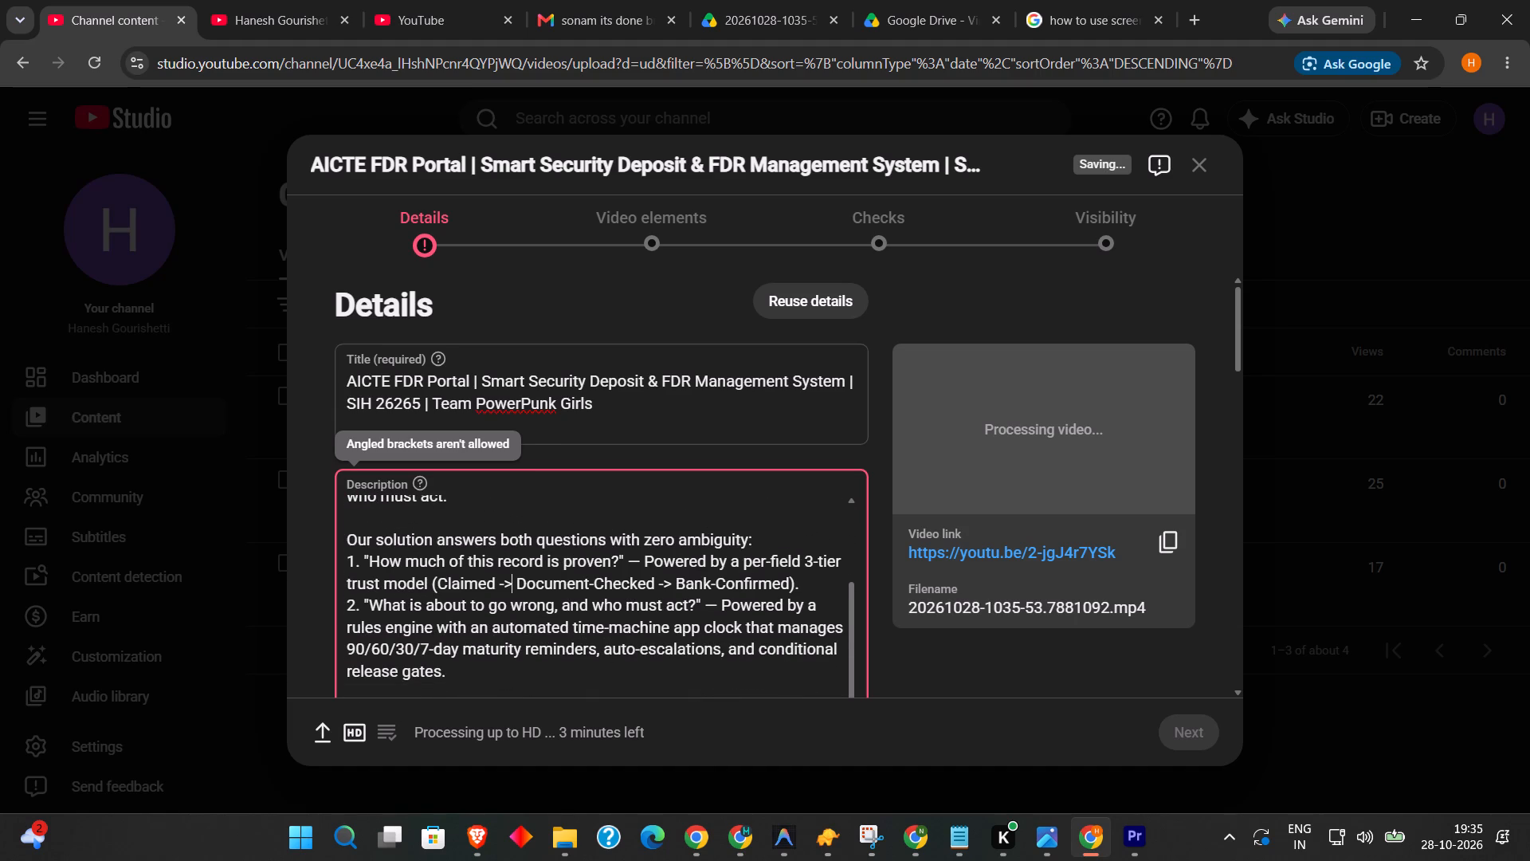
key("BackSpace")
key("BackSpace")
key("BackSpace")
key("comma")
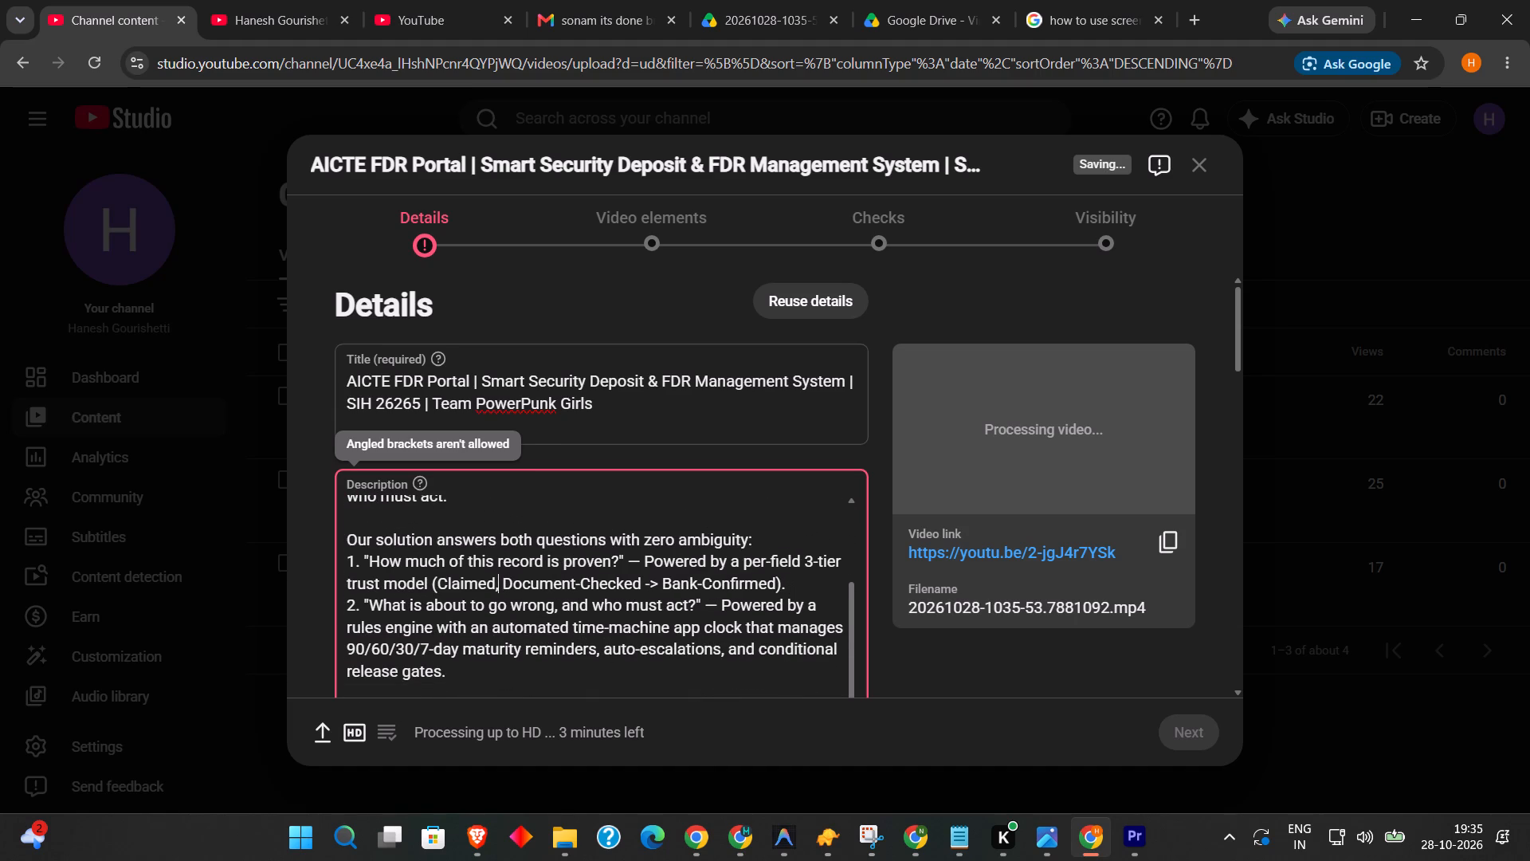
key("Right")
key("Right")
key("Right")
key("Right")
key("Right")
key("Right")
key("Right")
key("Right")
key("Right")
key("Right")
key("Right")
key("Right")
key("Right")
key("Right")
key("Right")
key("Right")
key("Right")
key("Right")
key("Right")
key("Right")
key("BackSpace")
key("BackSpace")
type("and")
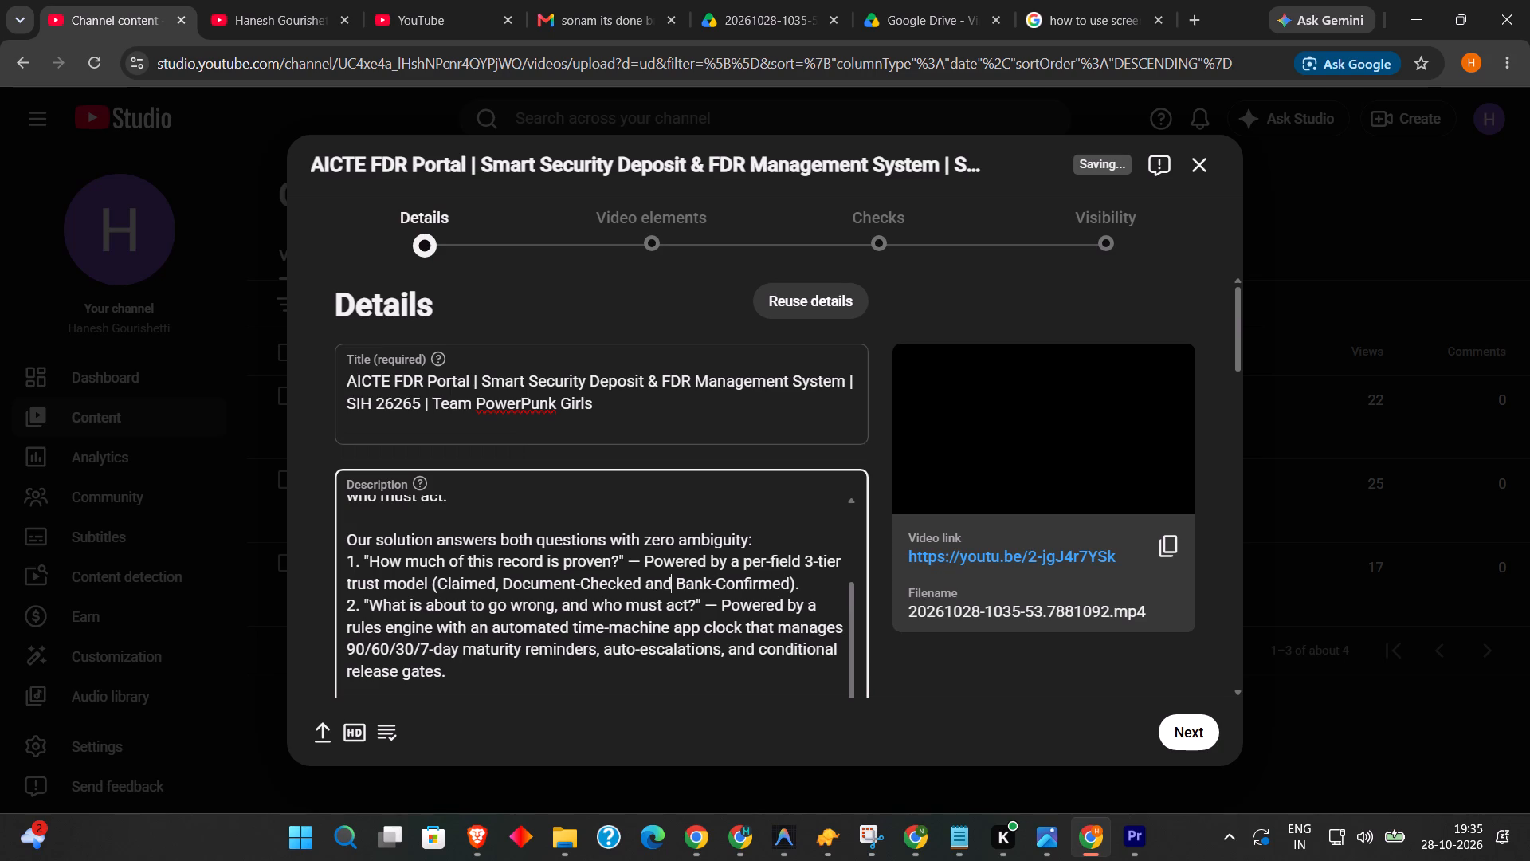
Upload the FDR Portal image from New Volume (D:) > Projects > fdr-portal > FDR > docs > design > thumbnails as the custom thumbnail.
scroll(679, 552, "down", 9)
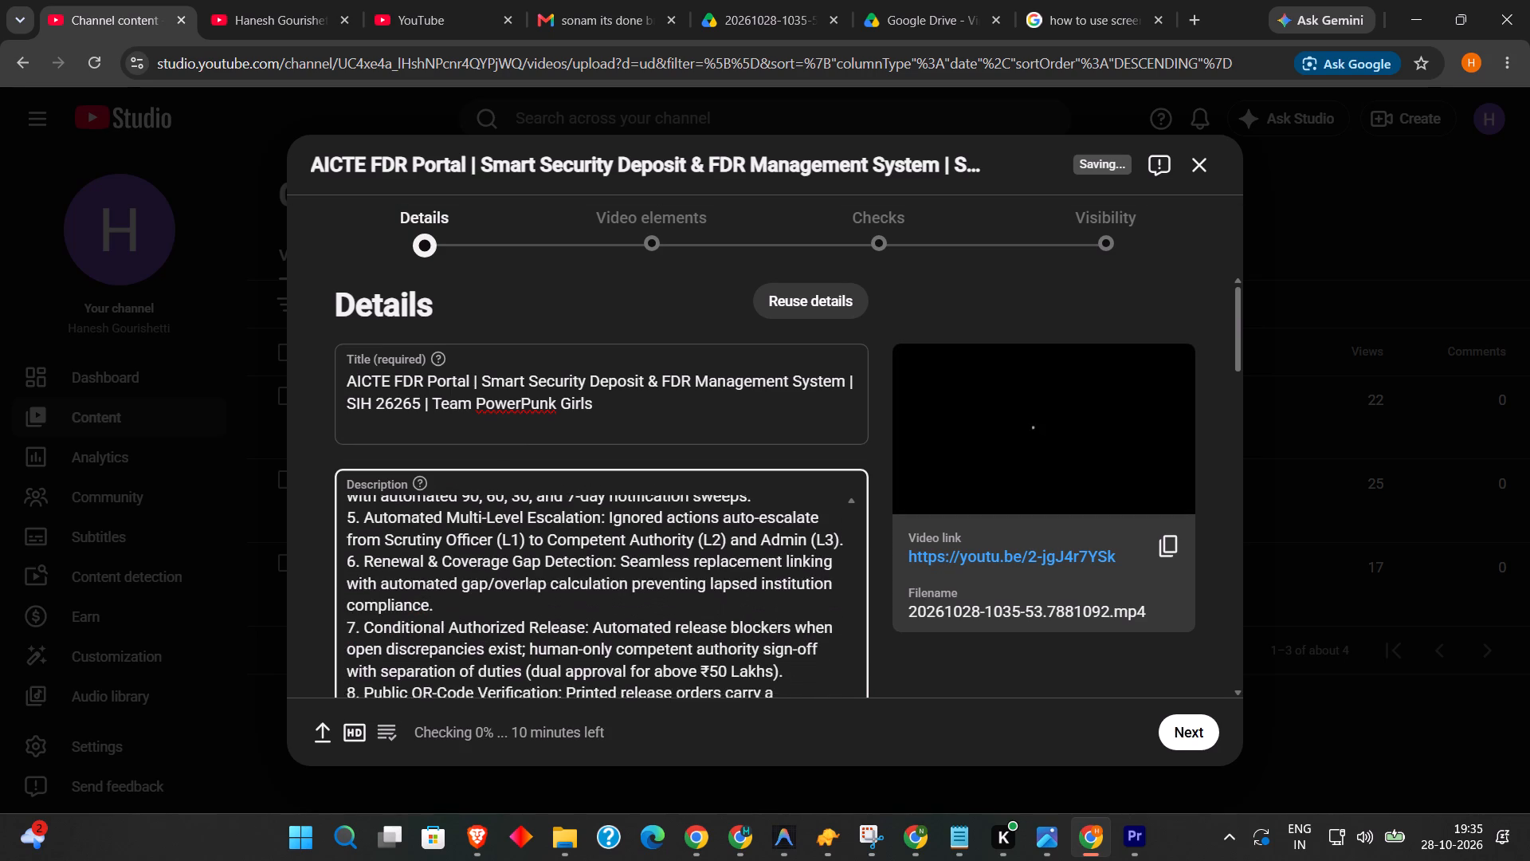
scroll(678, 565, "down", 5)
scroll(769, 631, "down", 11)
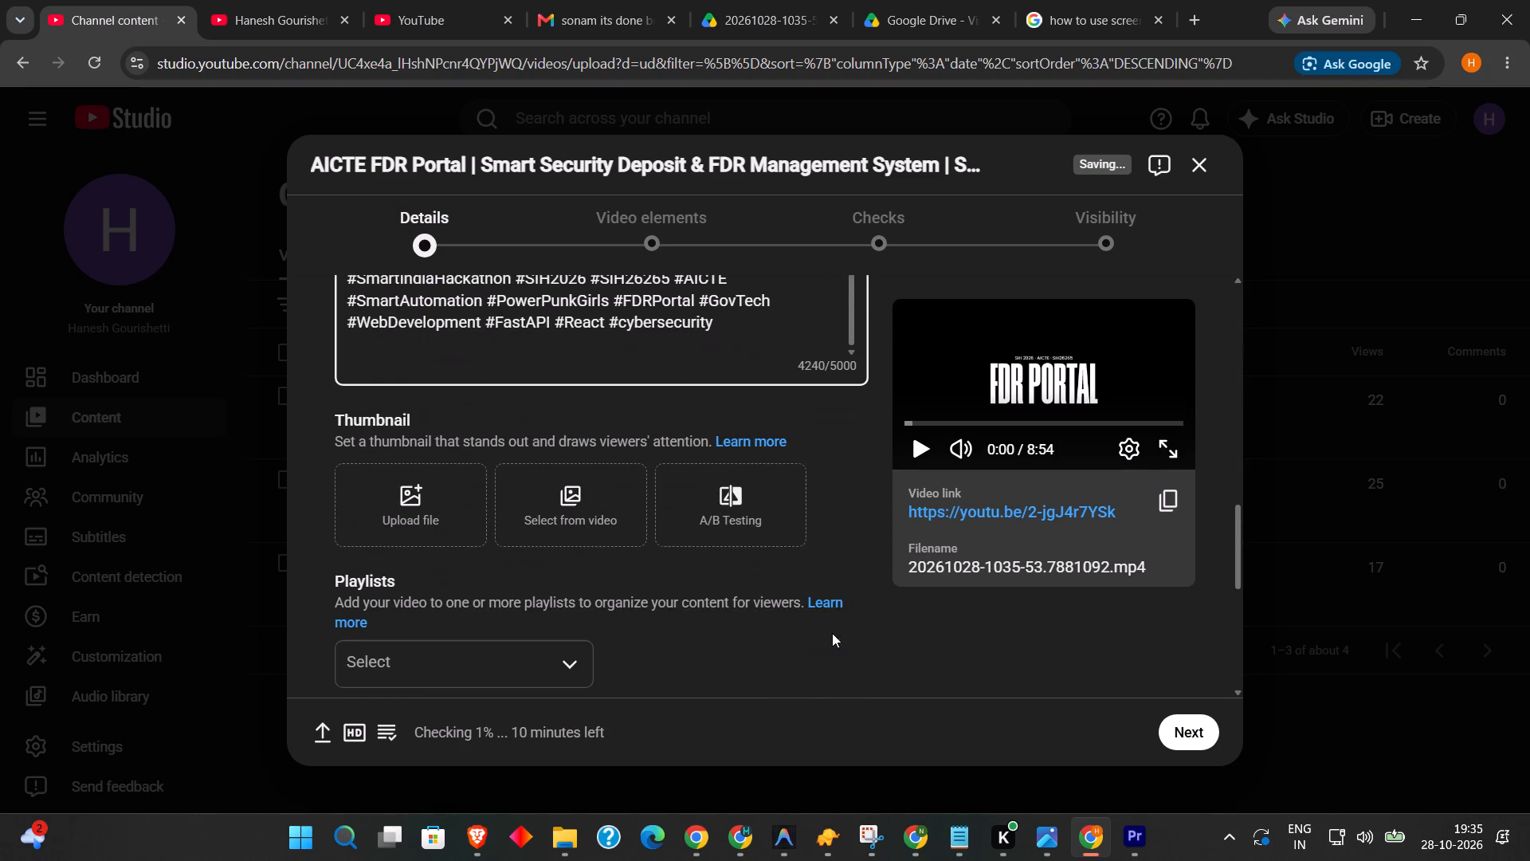
left_click(441, 508)
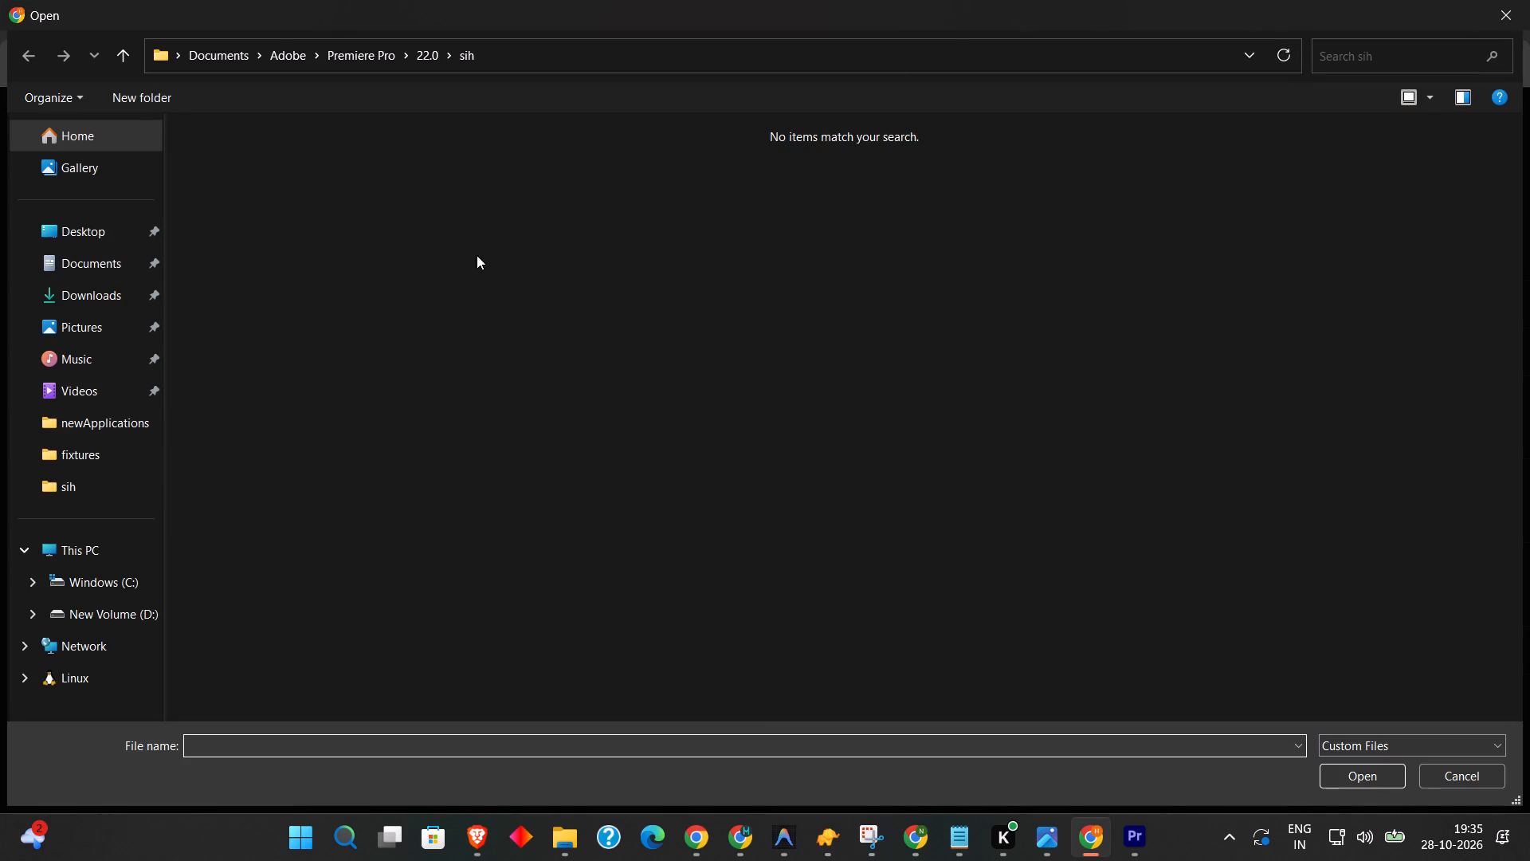
left_click(99, 603)
double_click(269, 434)
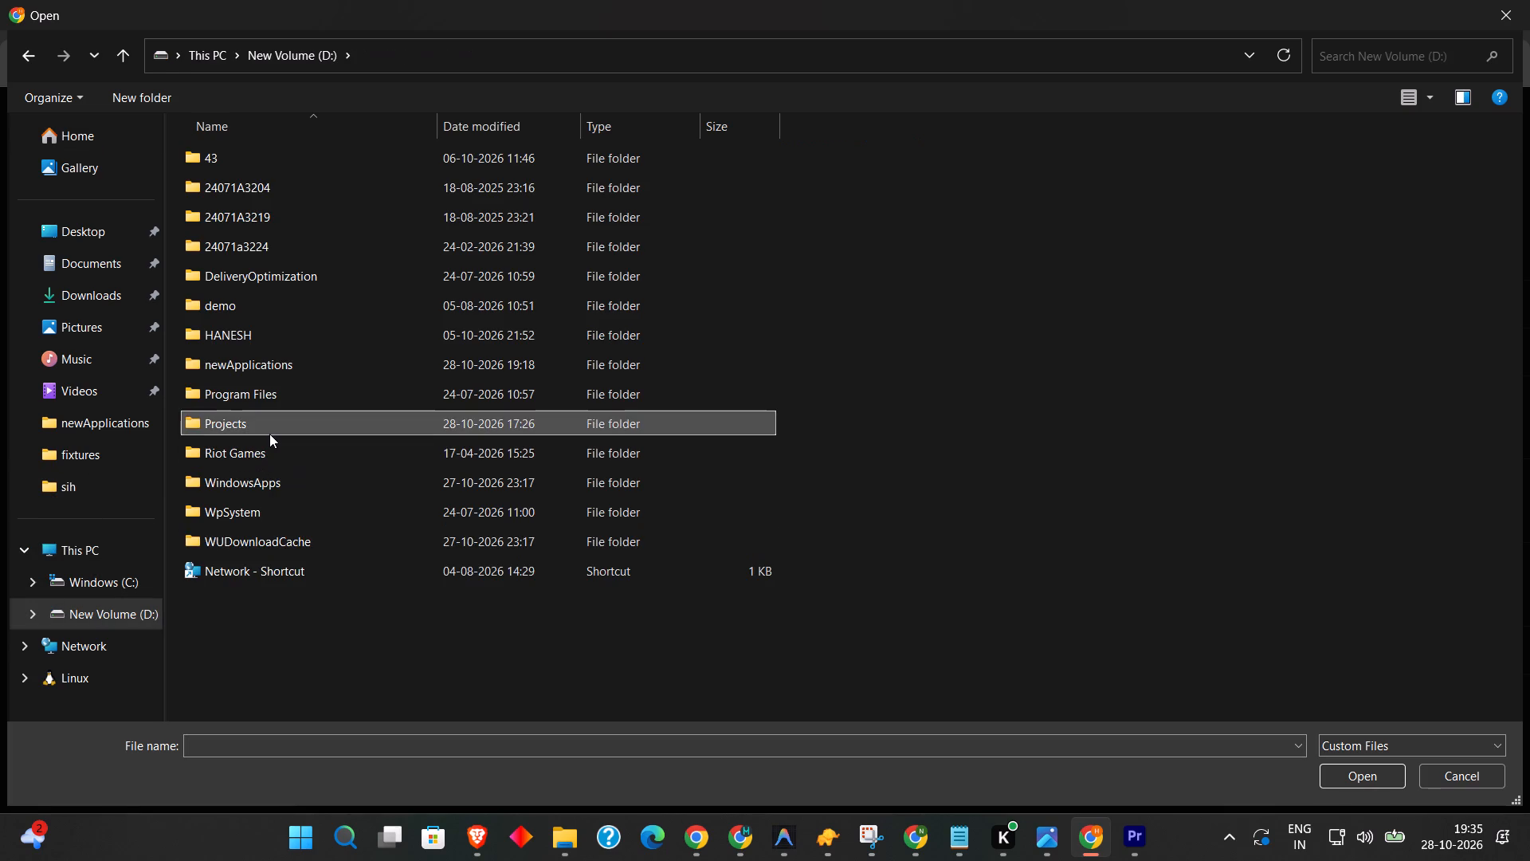
double_click(257, 332)
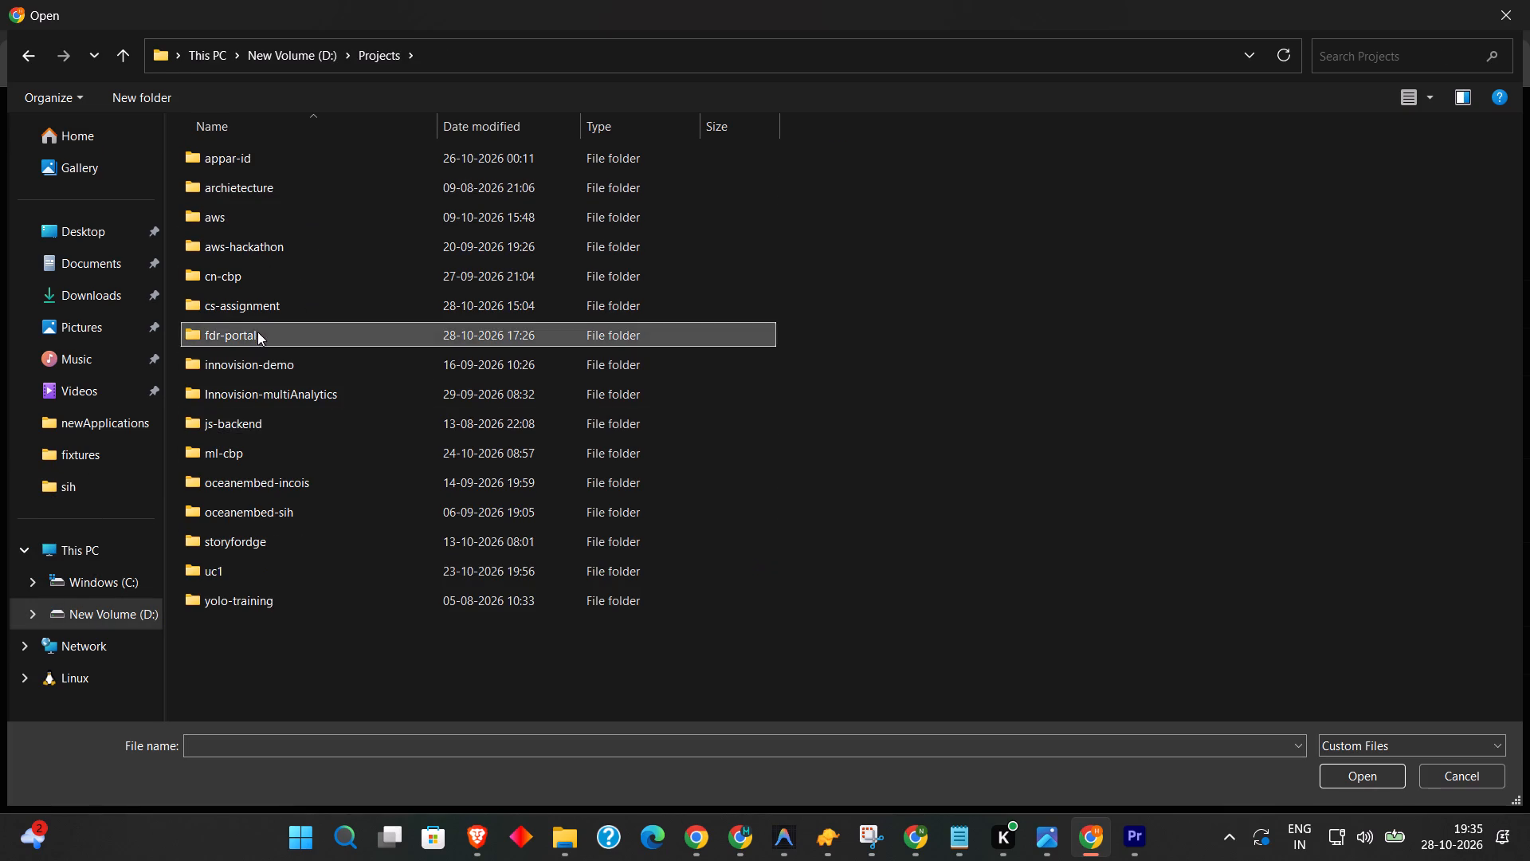
double_click(287, 155)
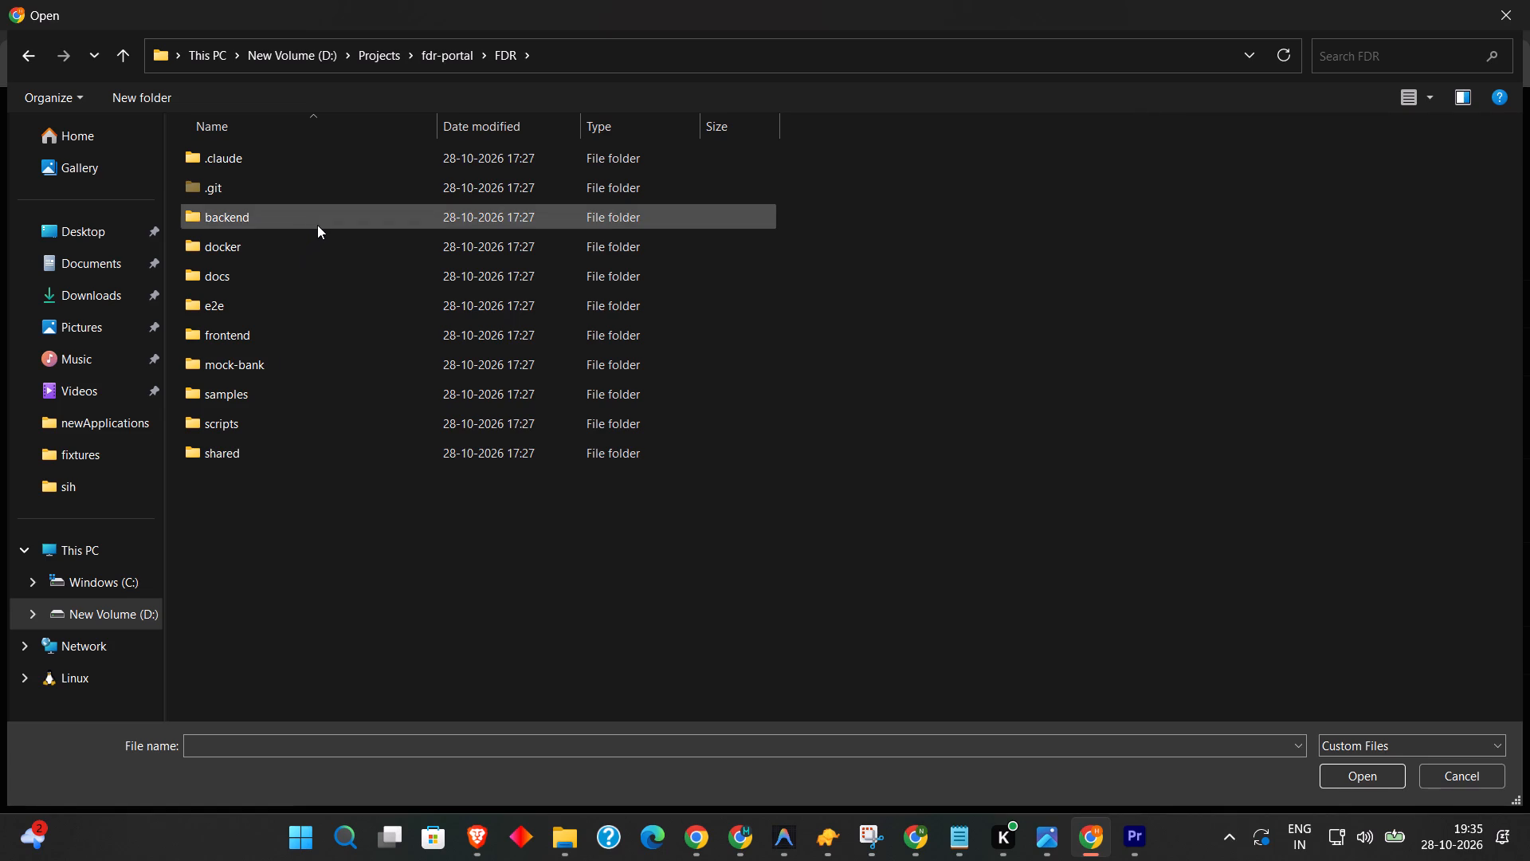
left_click(292, 491)
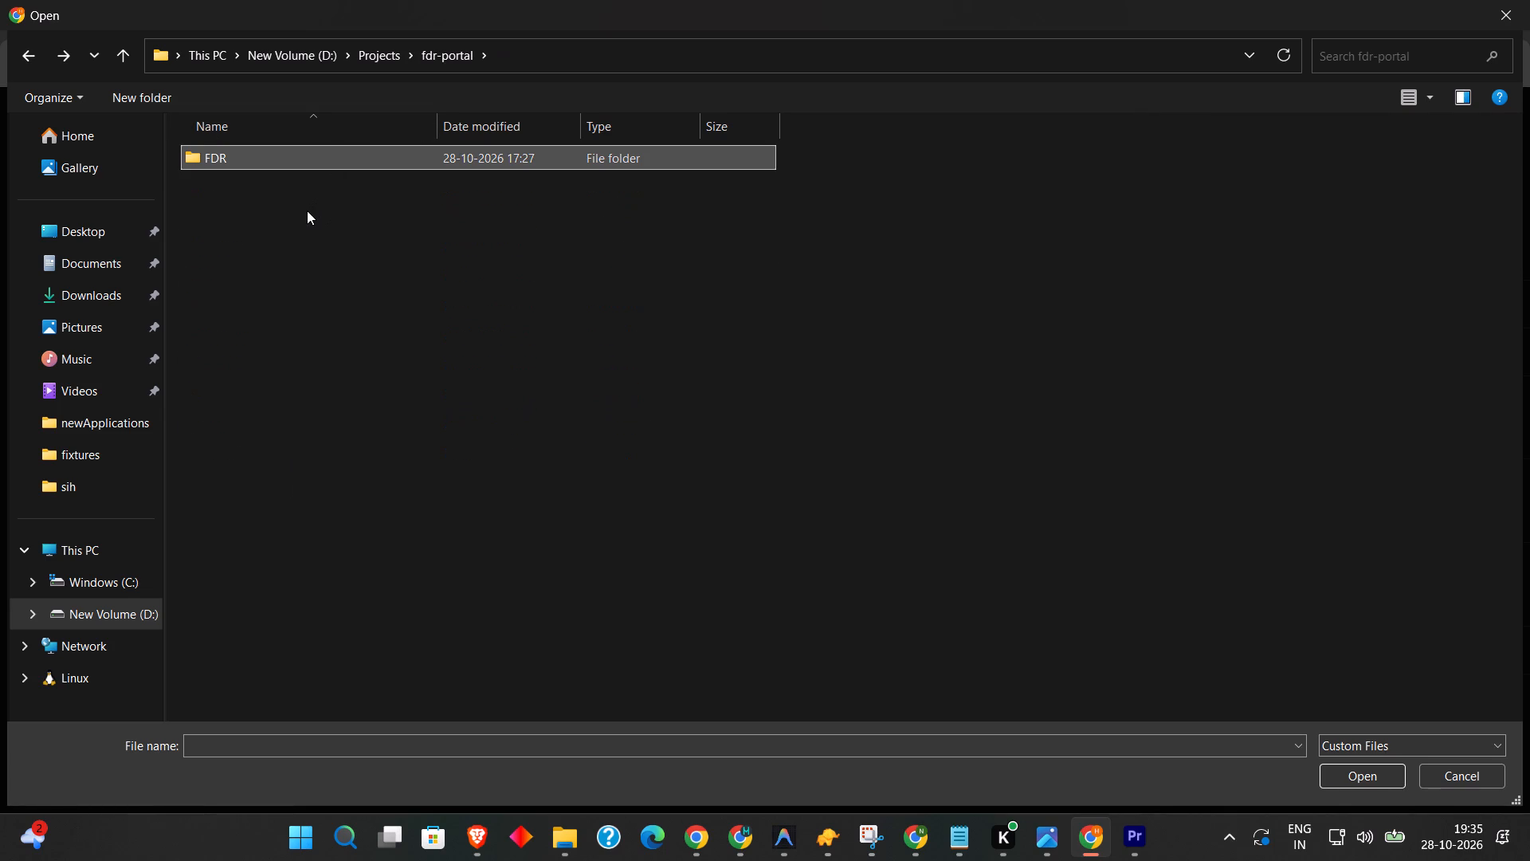
double_click(324, 164)
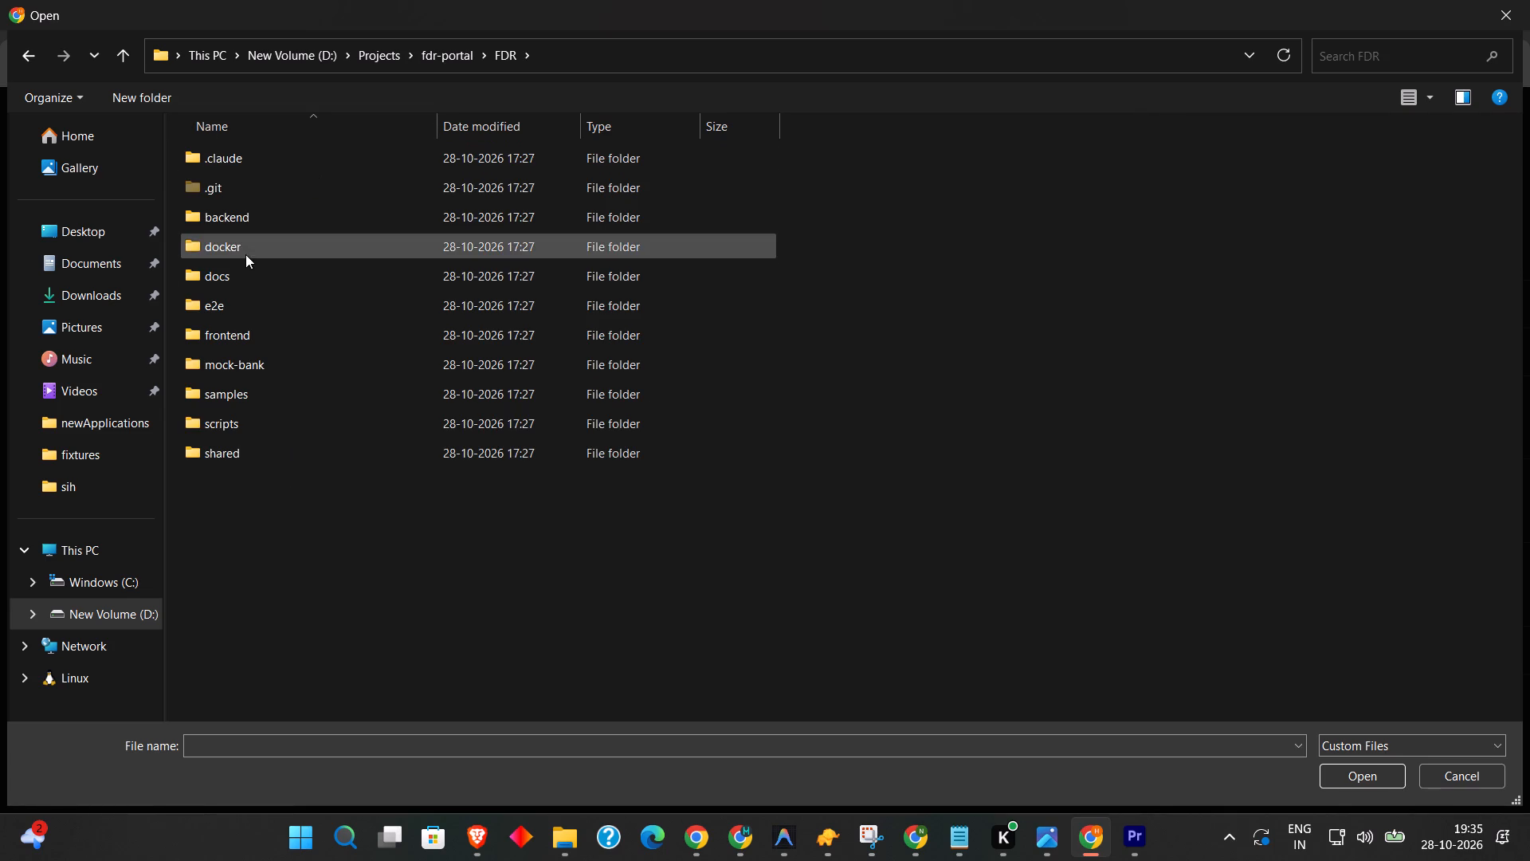
double_click(237, 277)
double_click(272, 196)
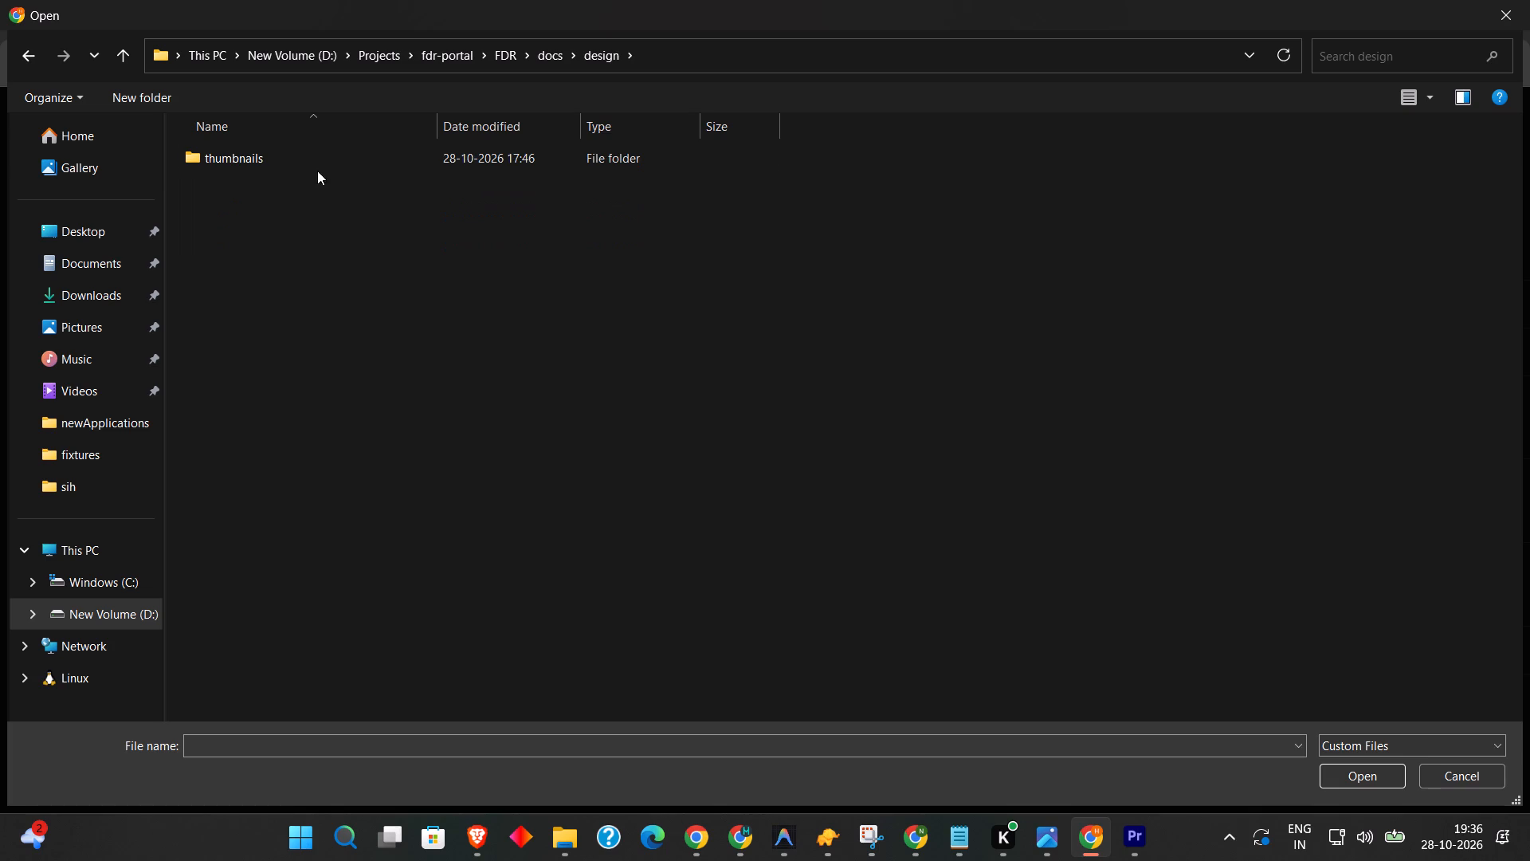
double_click(319, 169)
double_click(551, 202)
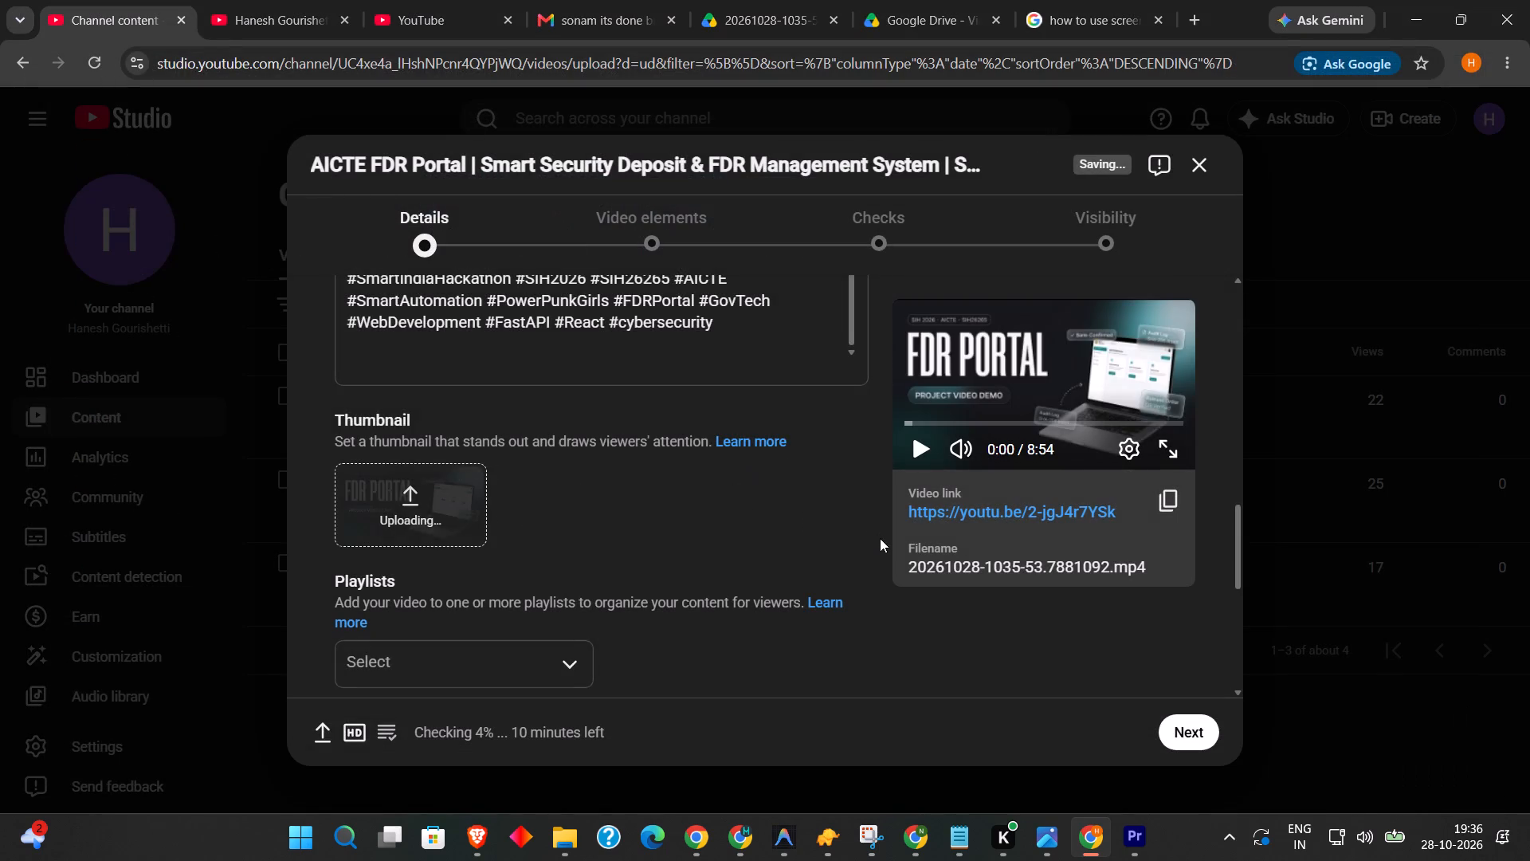
Mark the video's audience as not made for kids and expand the age restriction options.
scroll(881, 546, "down", 6)
scroll(846, 590, "up", 1)
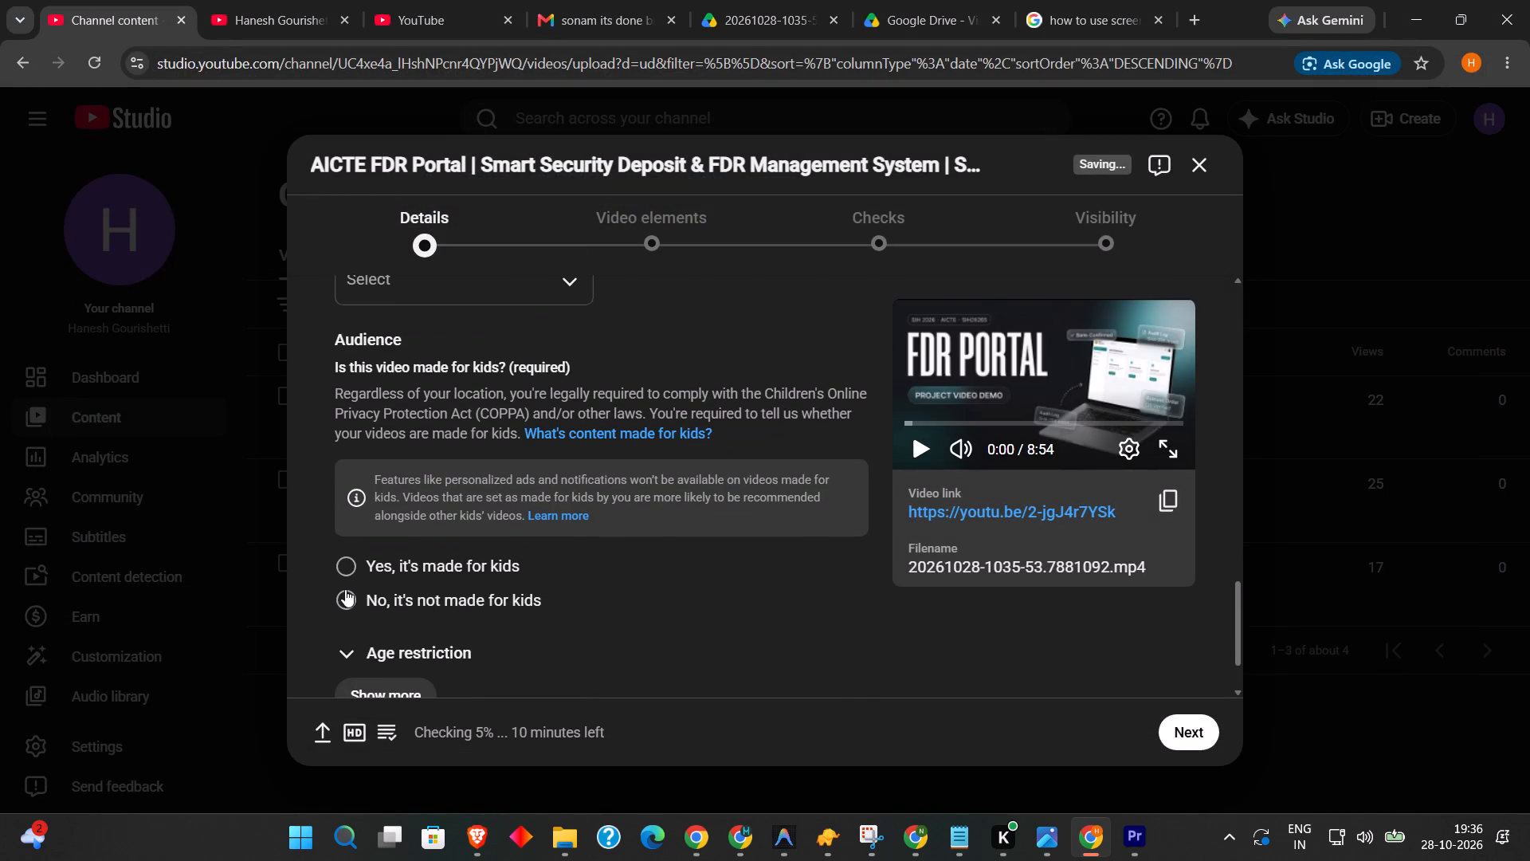
left_click(345, 589)
scroll(380, 600, "down", 1)
left_click(449, 554)
scroll(652, 552, "down", 2)
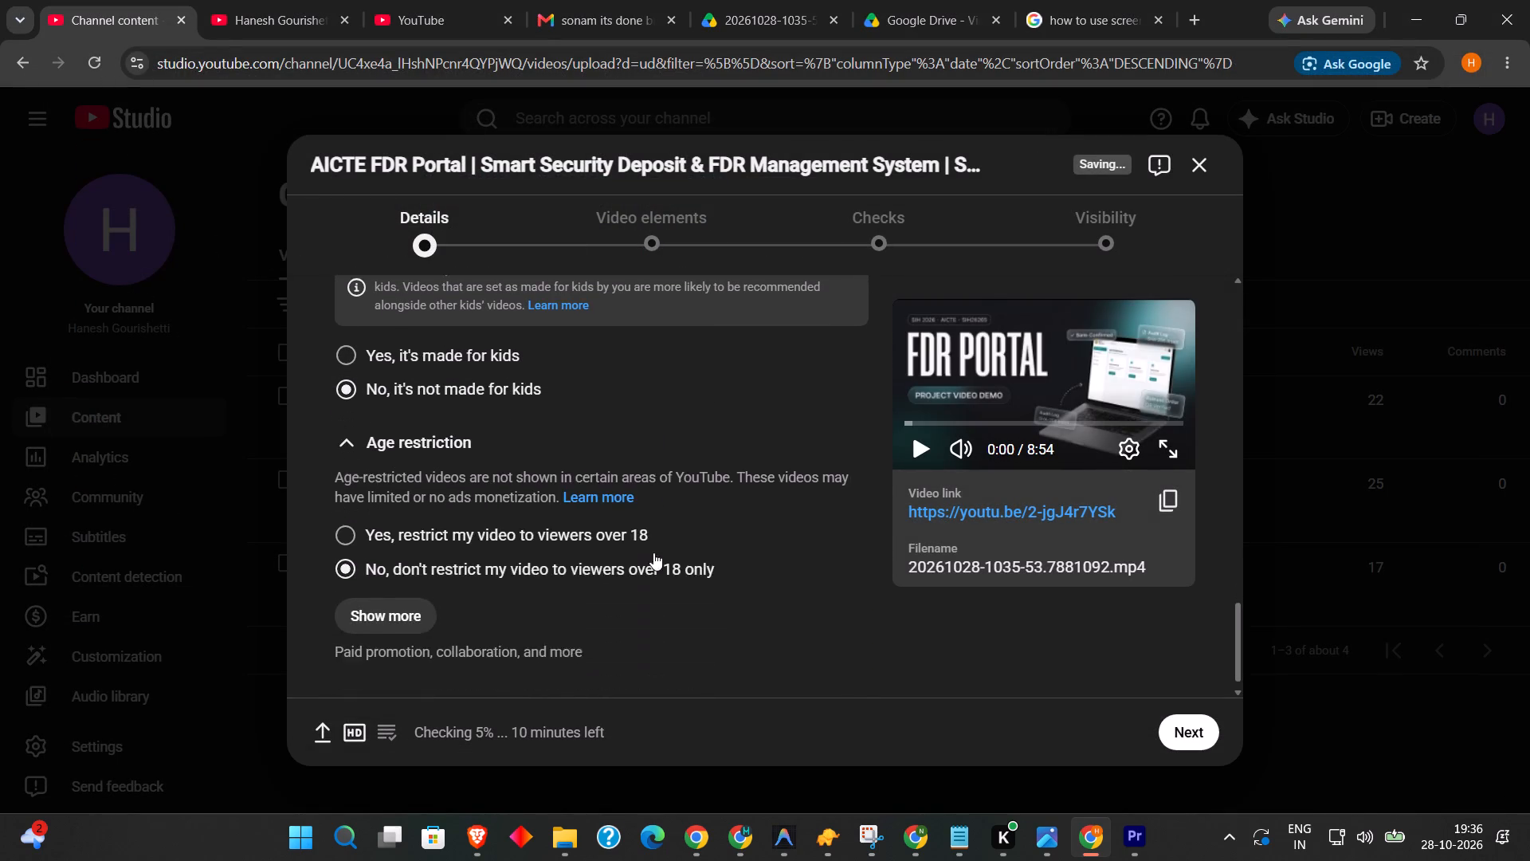
Continue past the video elements and checks without additions, set the visibility to Public and publish the video.
scroll(814, 551, "up", 10)
scroll(814, 549, "down", 1)
scroll(814, 549, "up", 9)
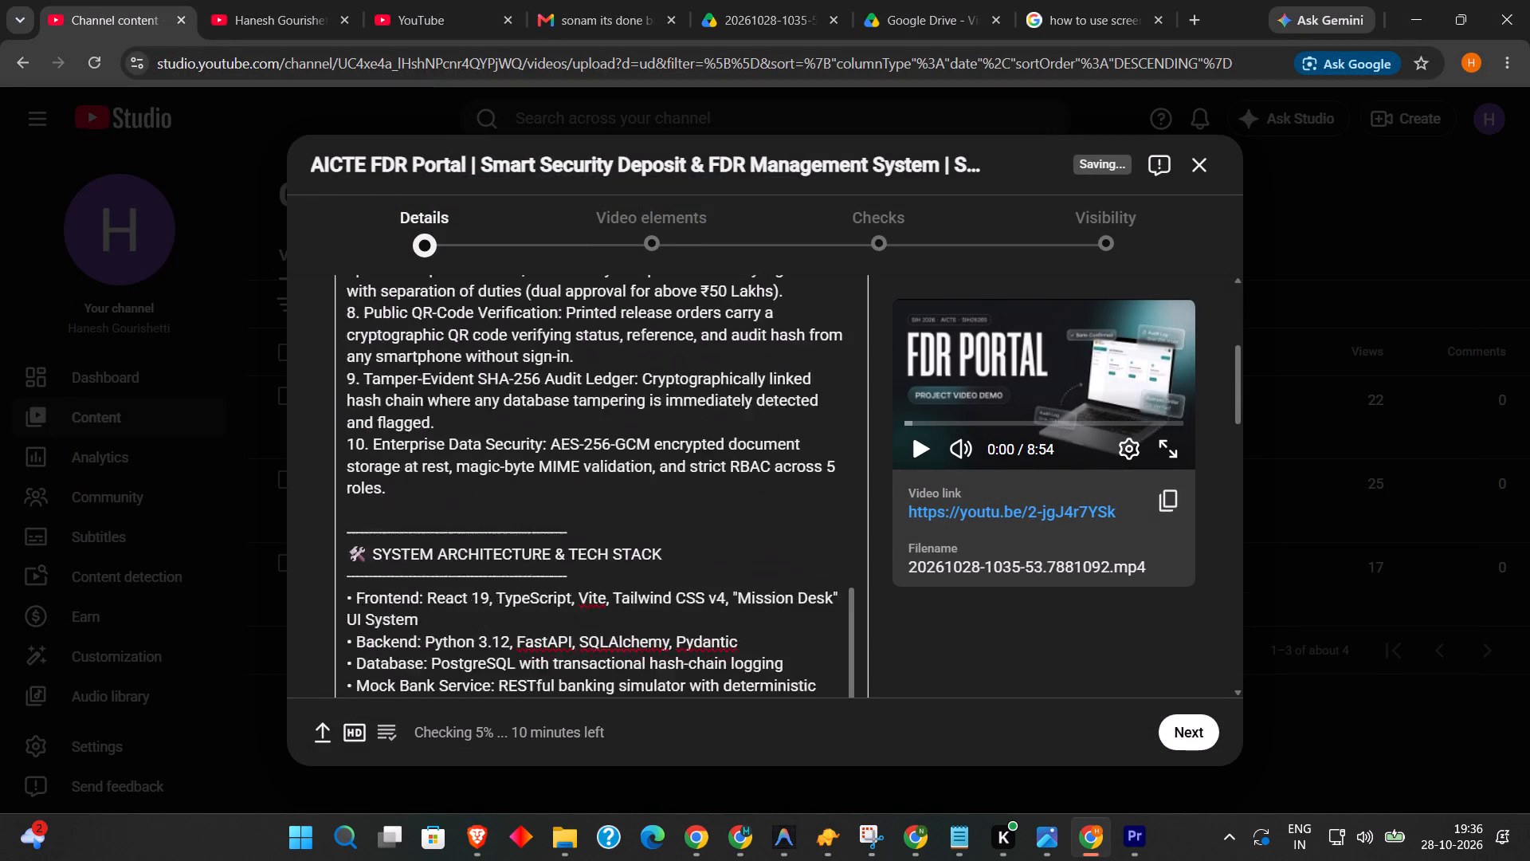
scroll(825, 545, "up", 4)
left_click(1179, 722)
scroll(763, 523, "up", 3)
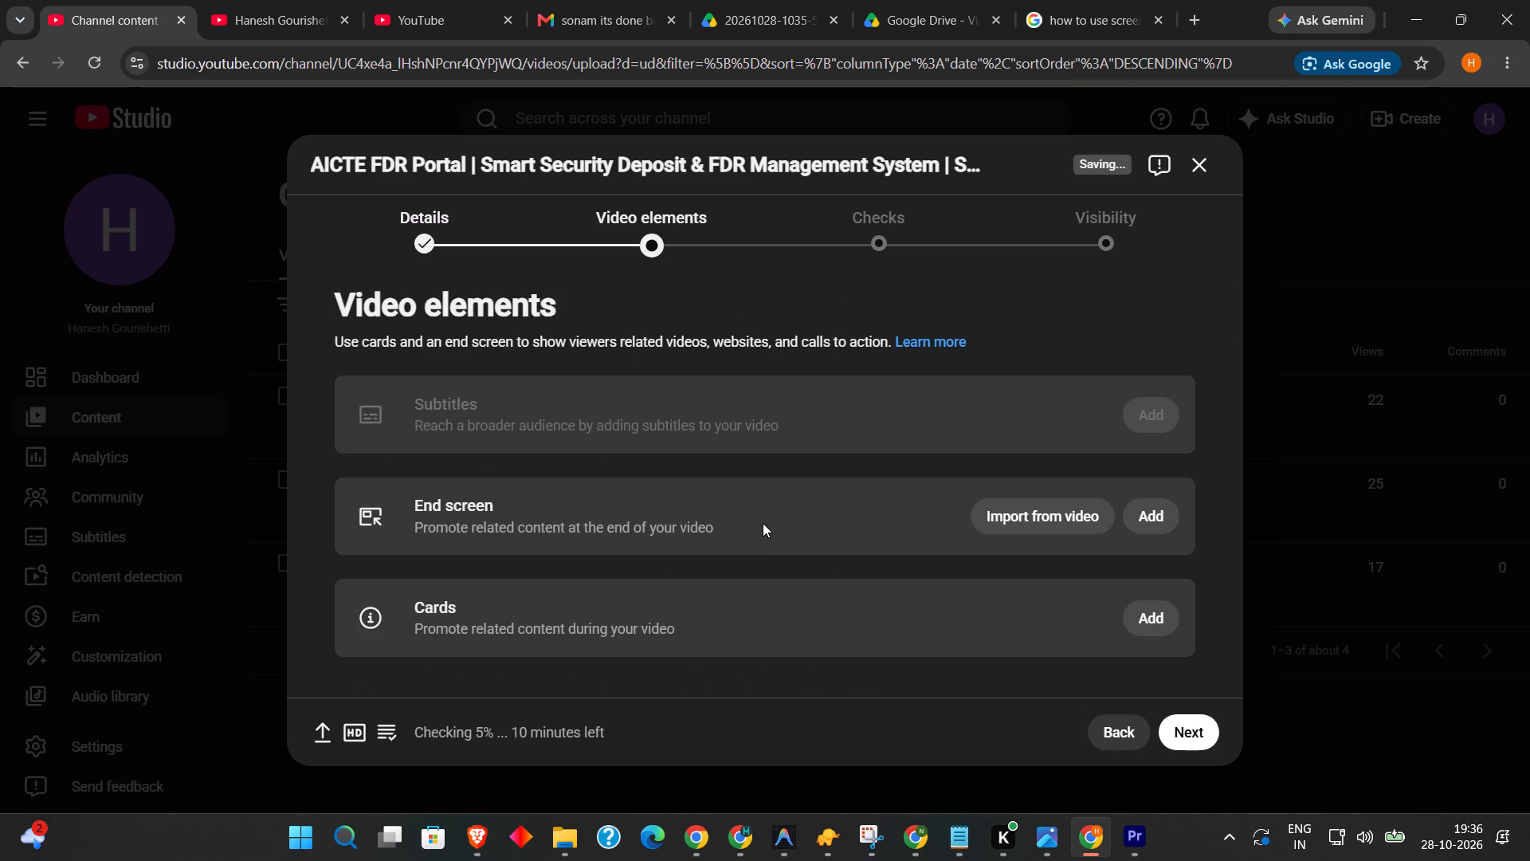
scroll(763, 523, "down", 6)
left_click(1189, 729)
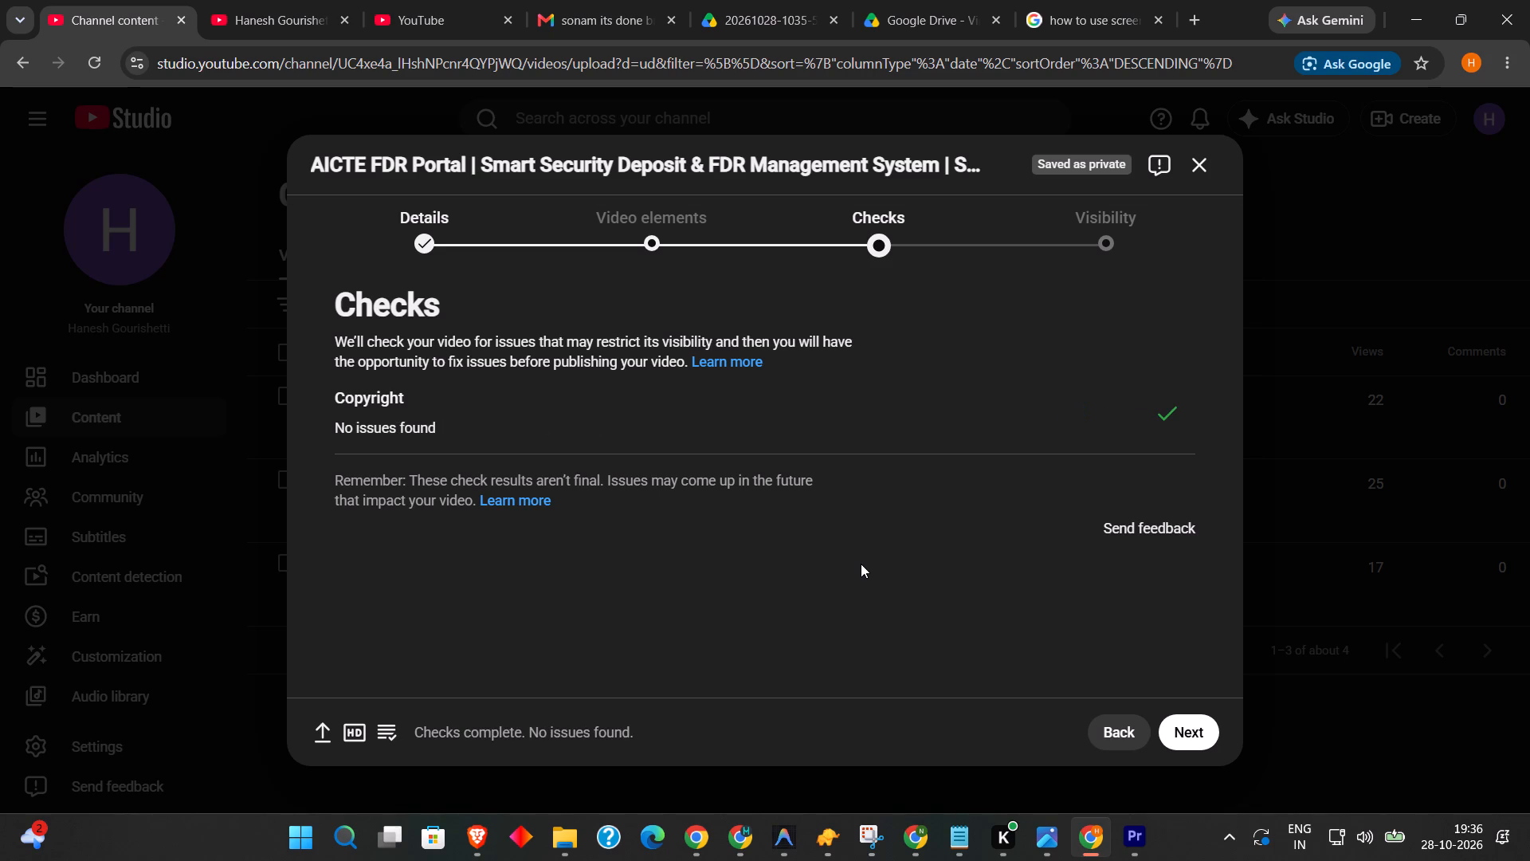
left_click(1190, 741)
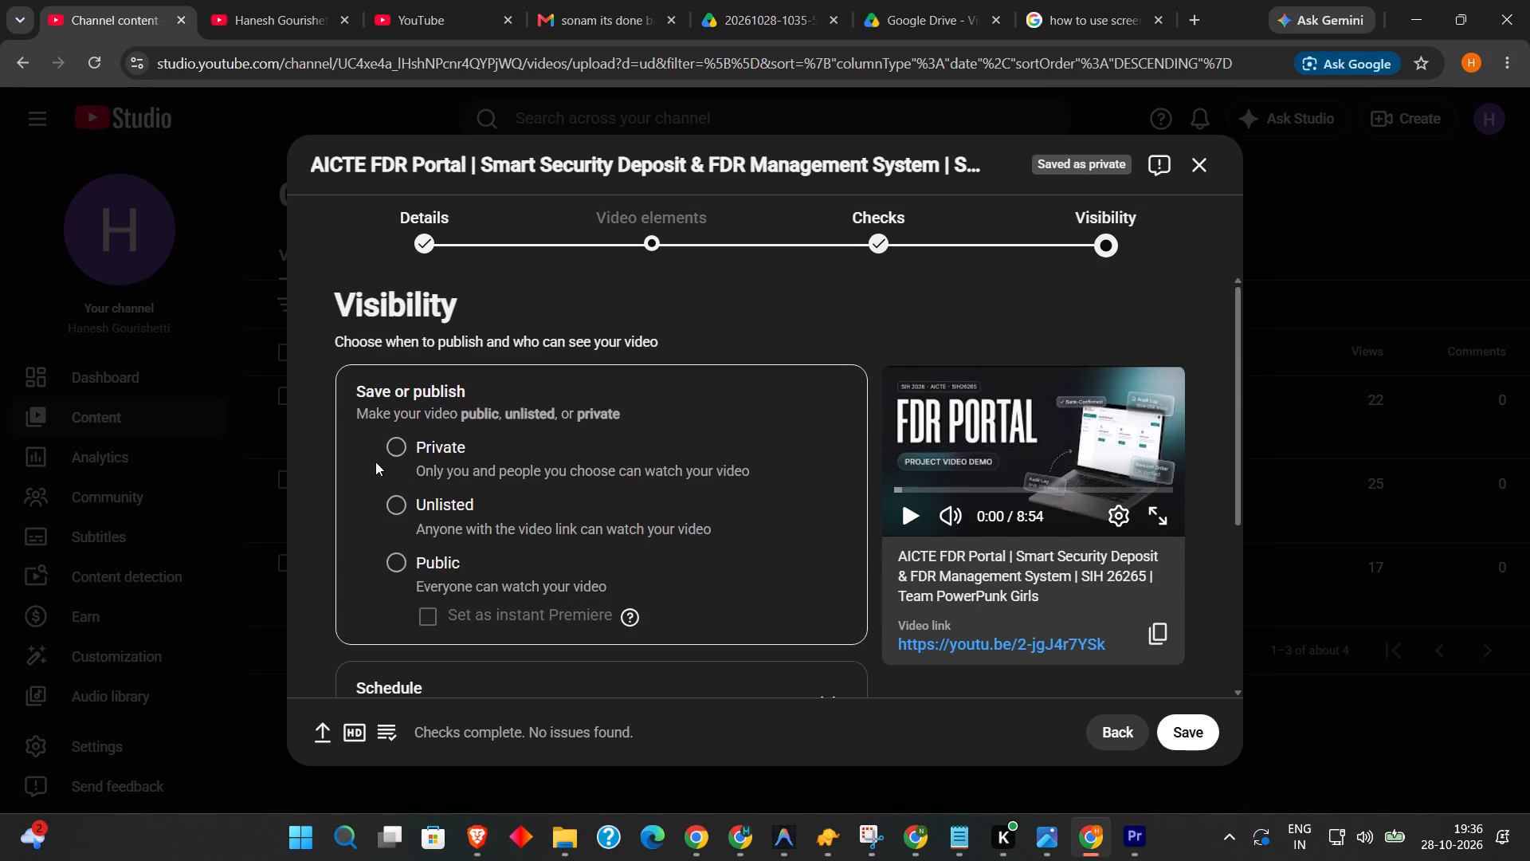
left_click(390, 563)
left_click(1179, 738)
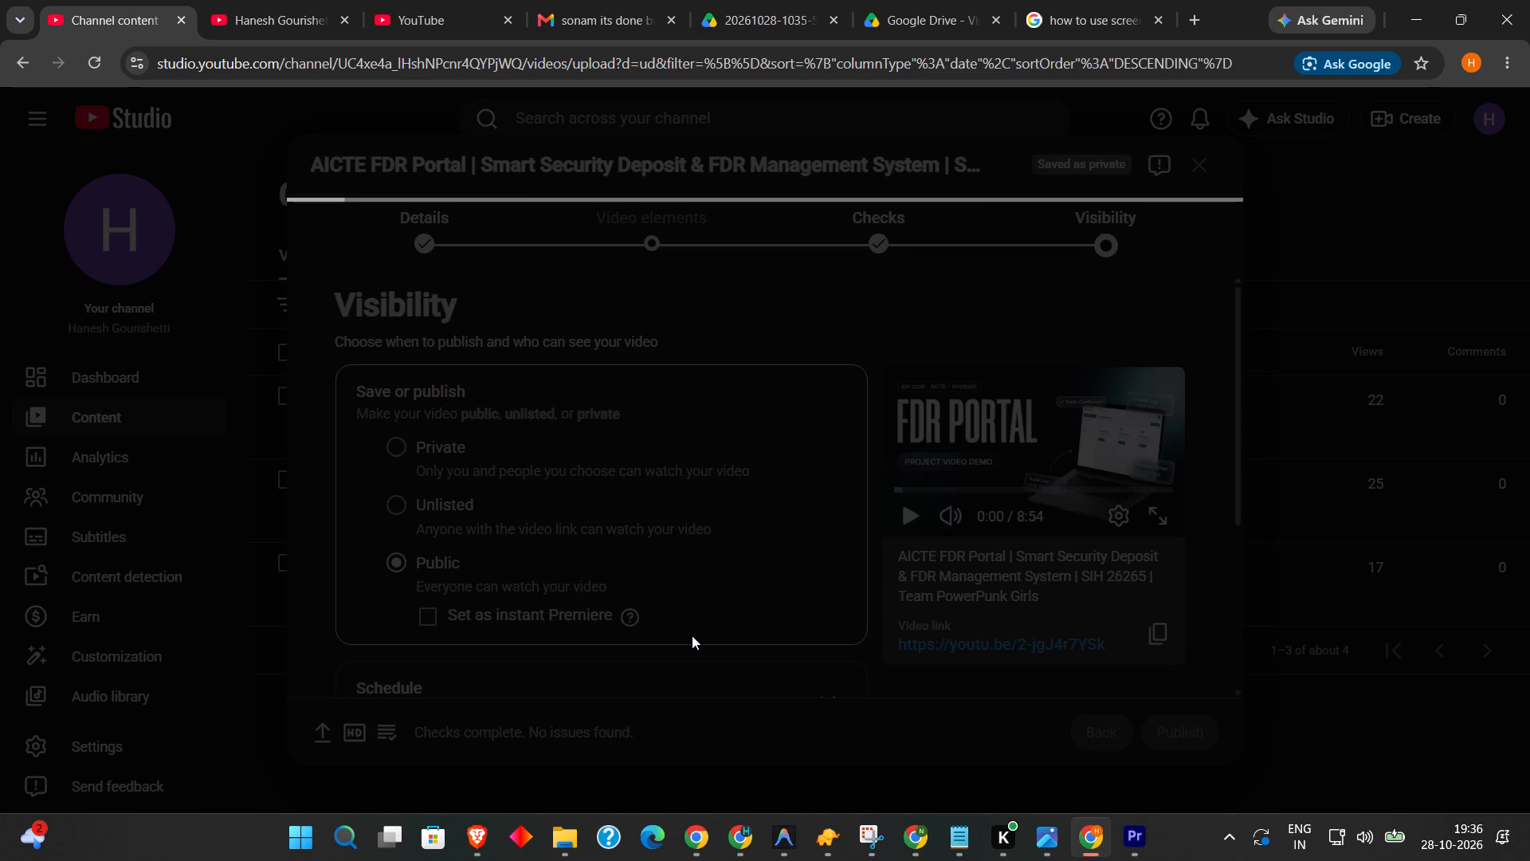
Copy the published video's link and close the publication dialog.
left_click(951, 537)
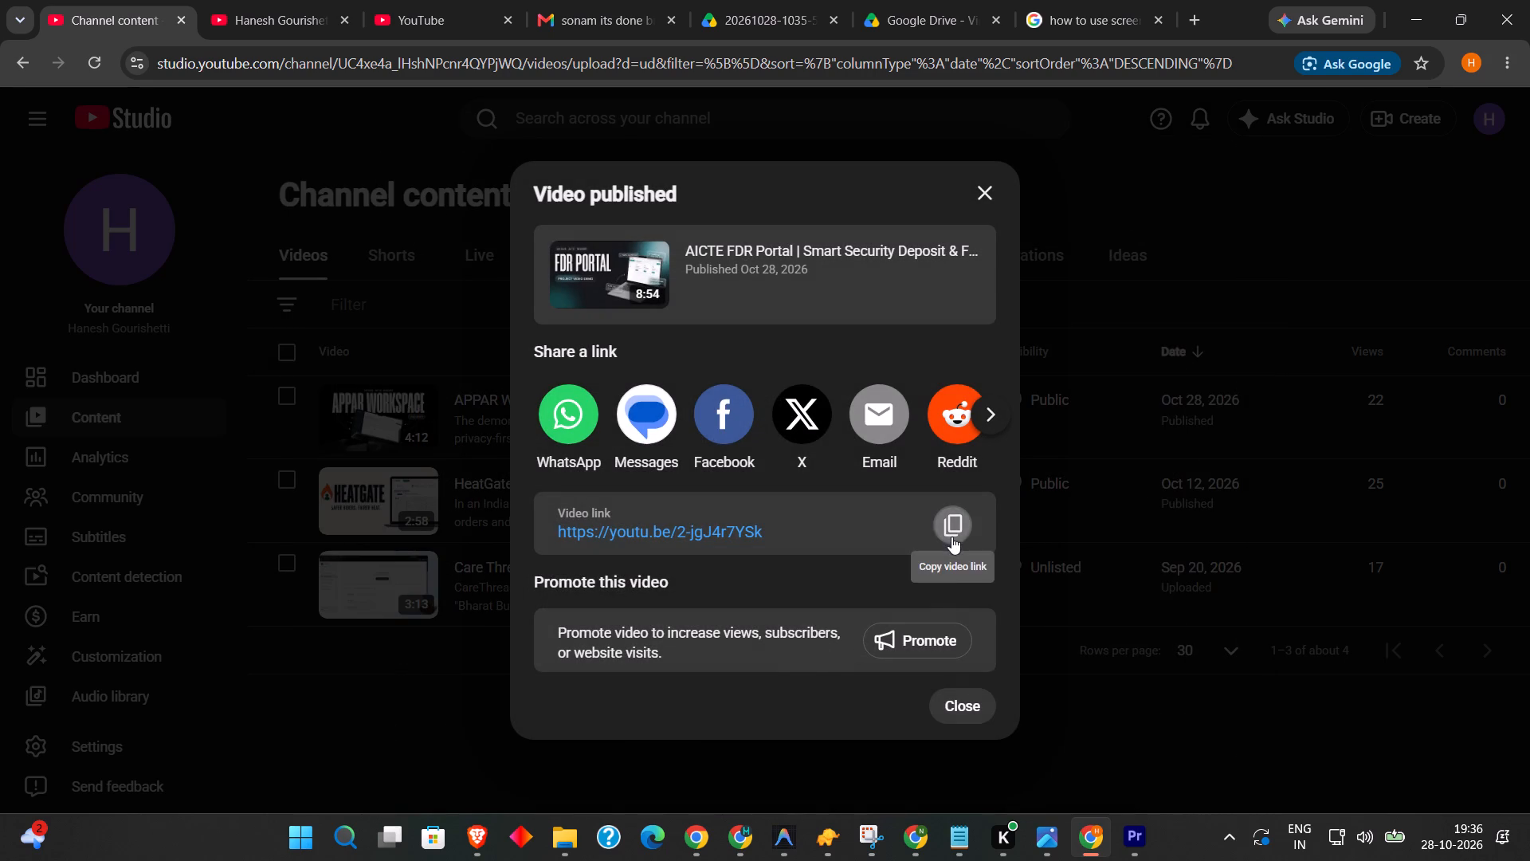
left_click(966, 695)
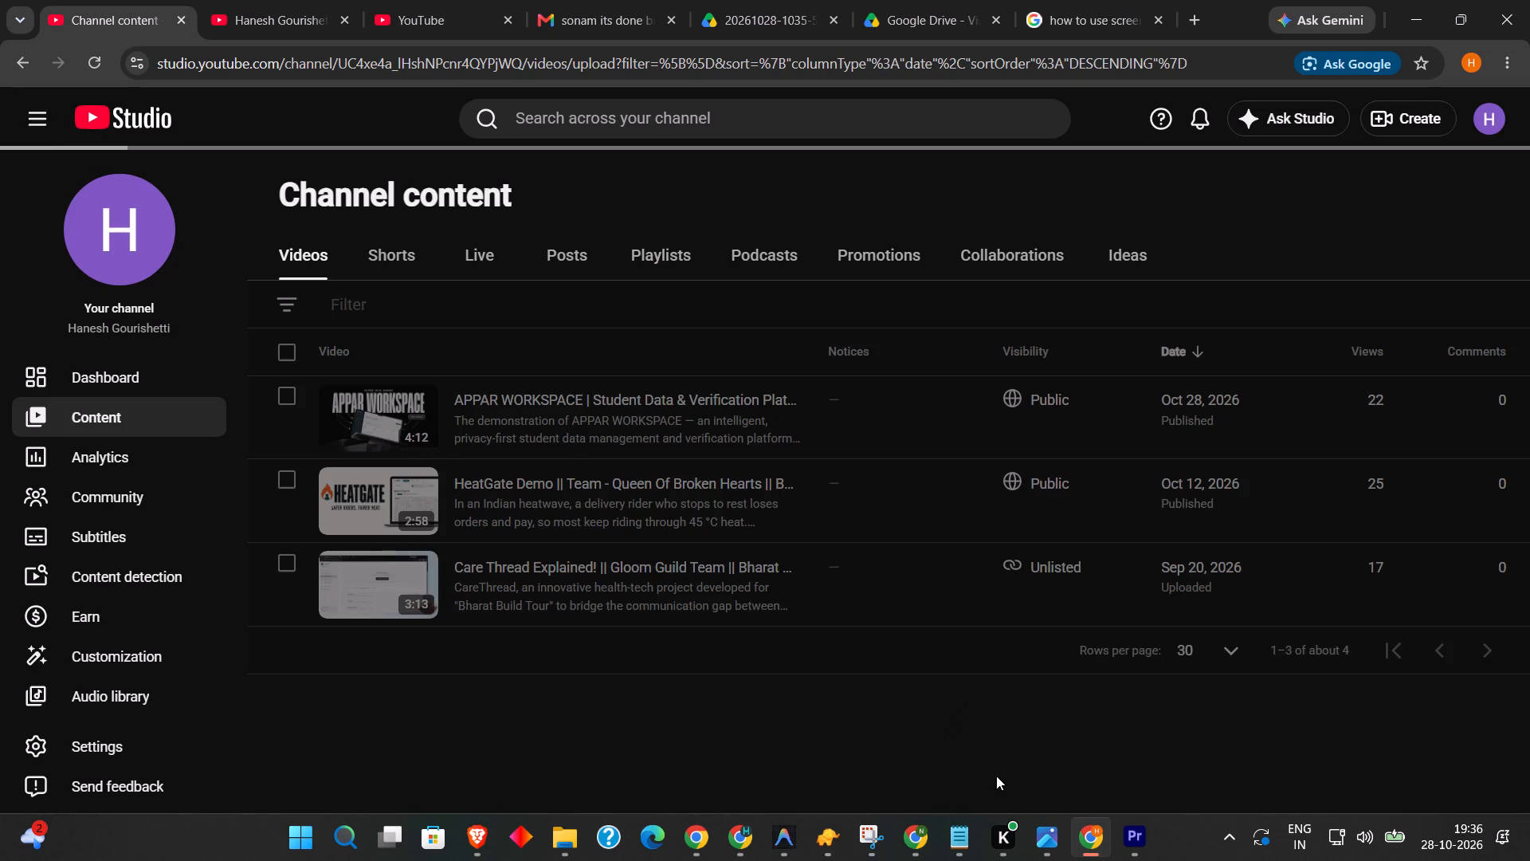
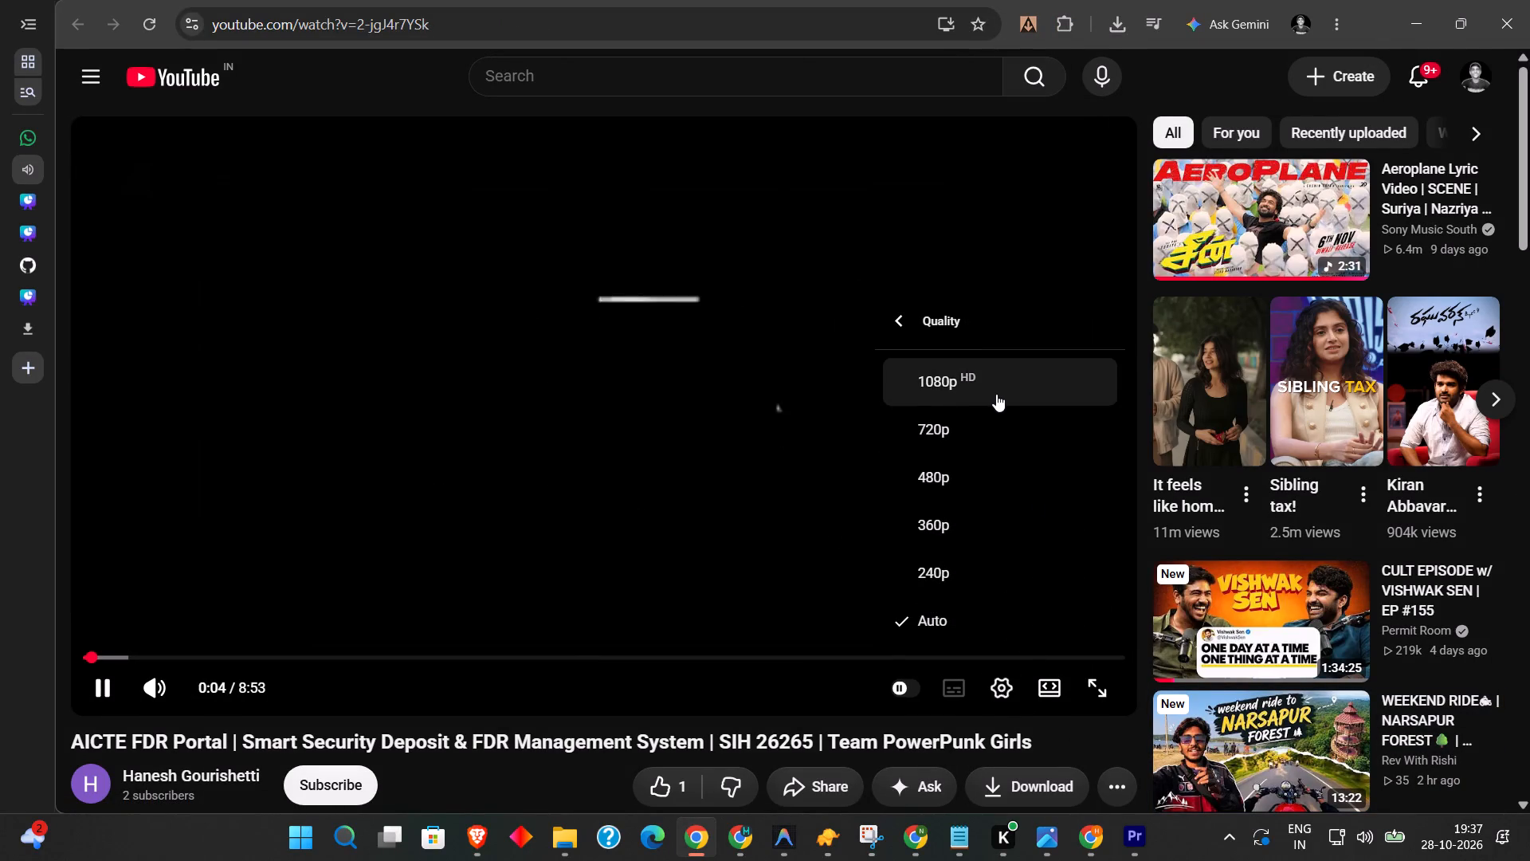
Switch the published FDR Portal video to full screen to check its playback.
left_click(1109, 694)
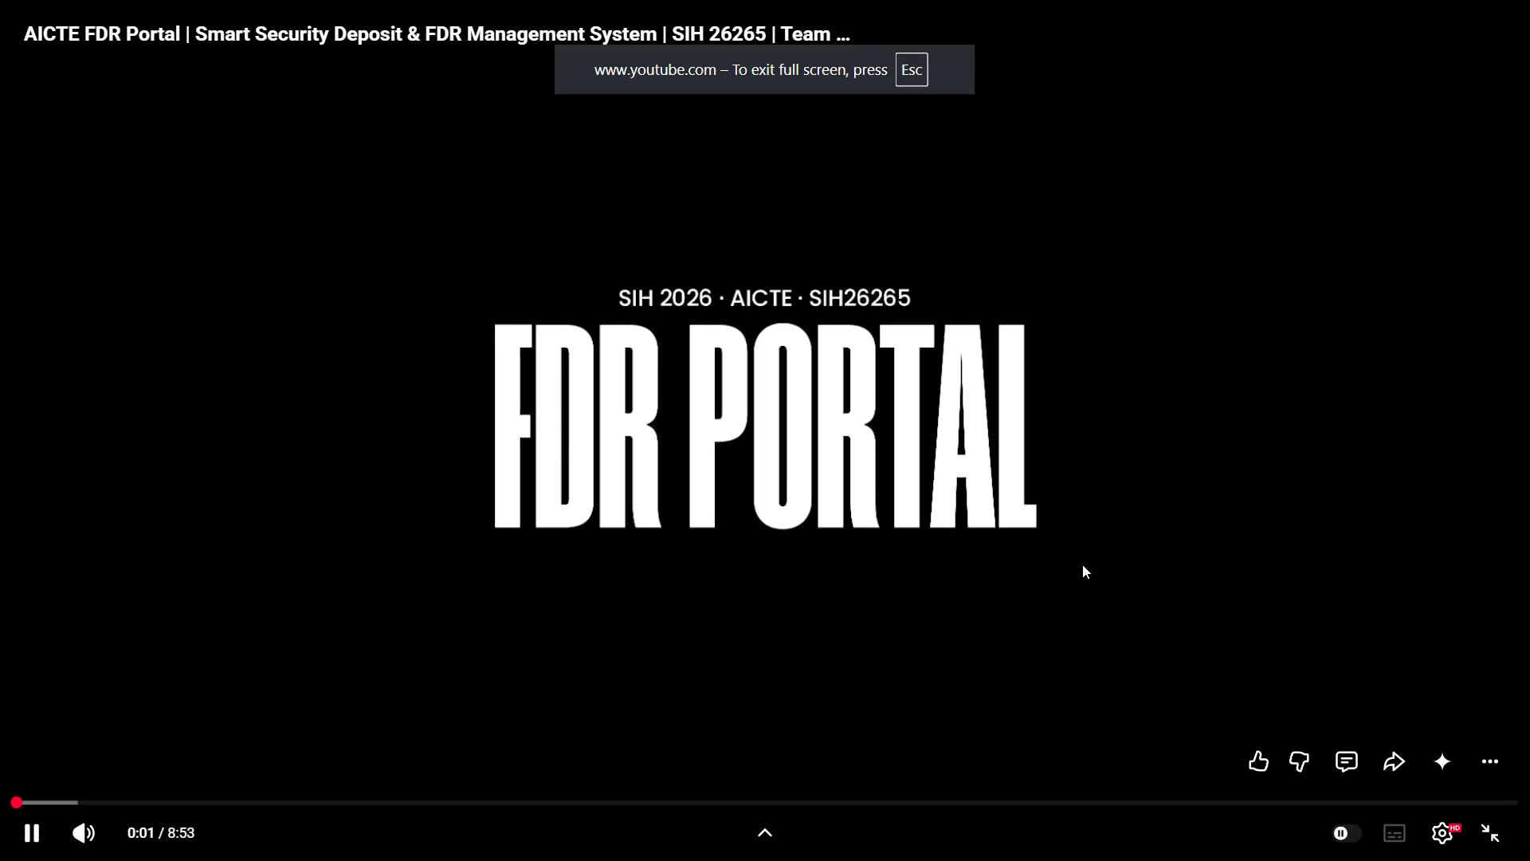
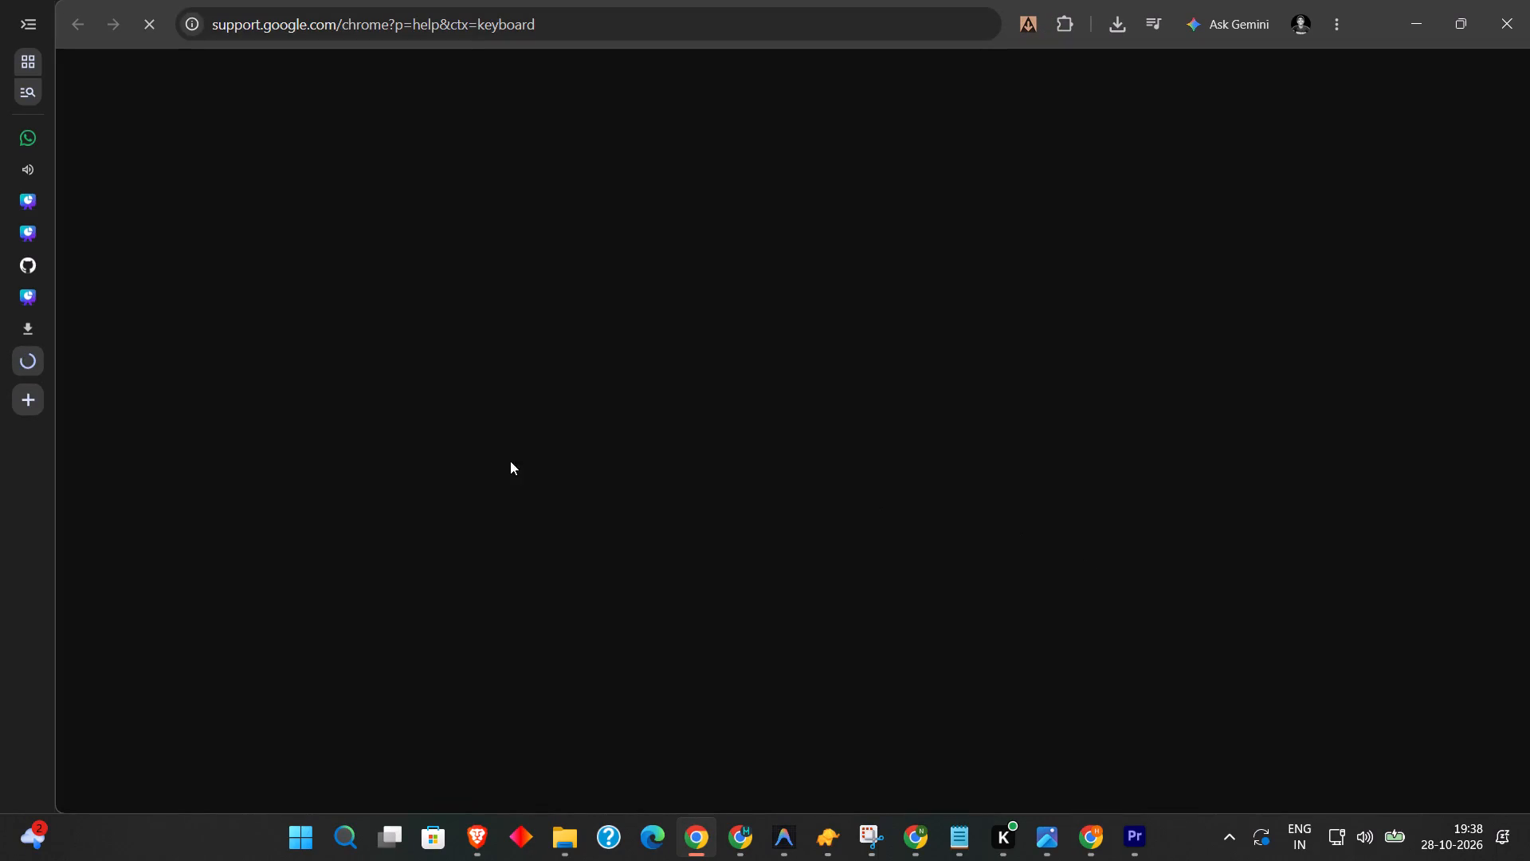
Close the Chrome keyboard help tab to return to the published FDR Portal video.
left_click(214, 360)
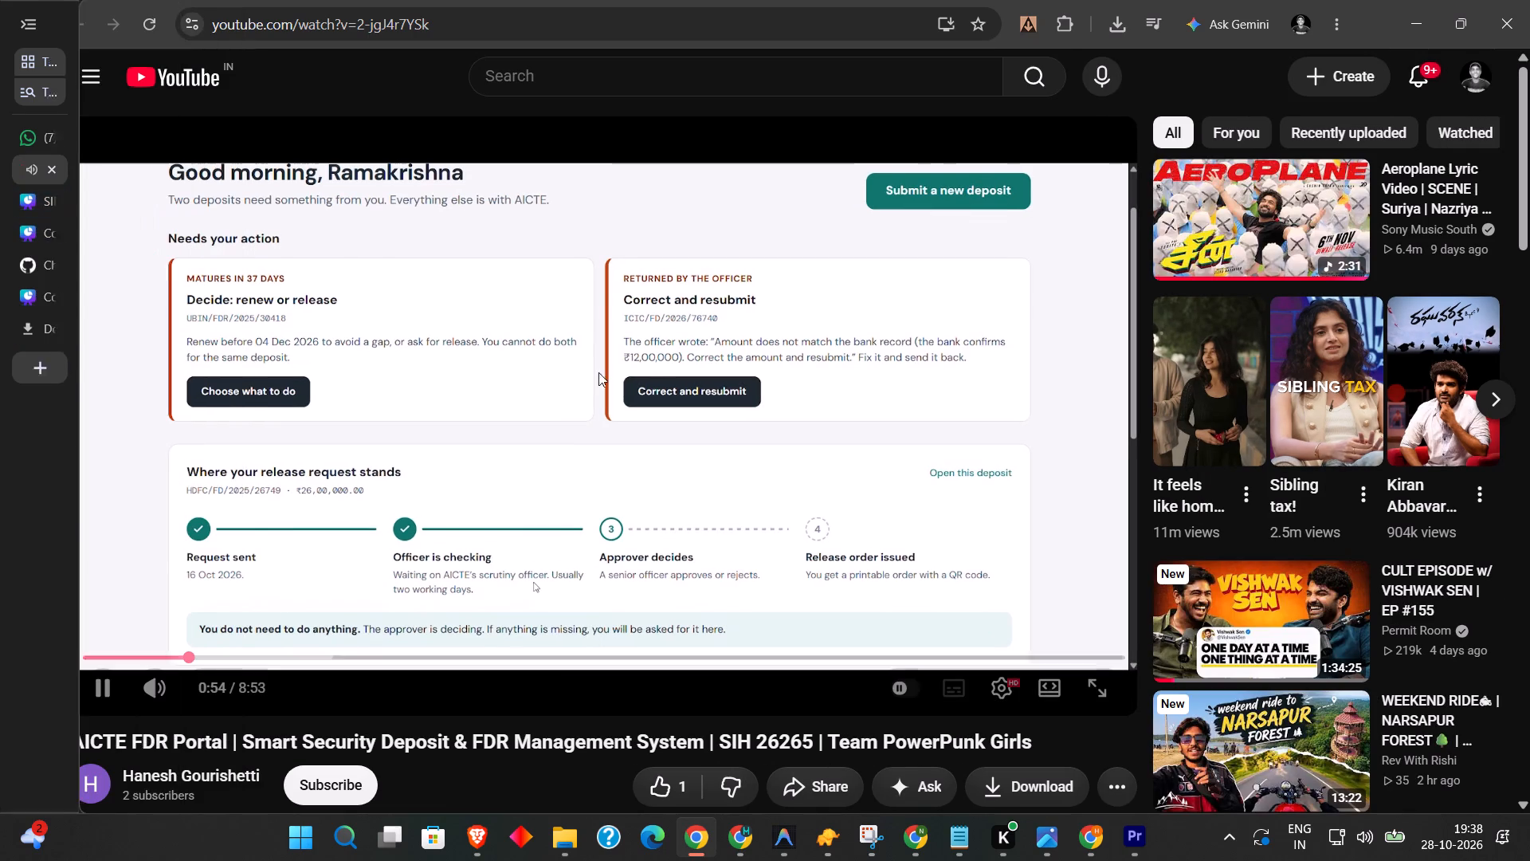
Like the published AICTE FDR Portal video on its YouTube watch page.
scroll(655, 372, "down", 2)
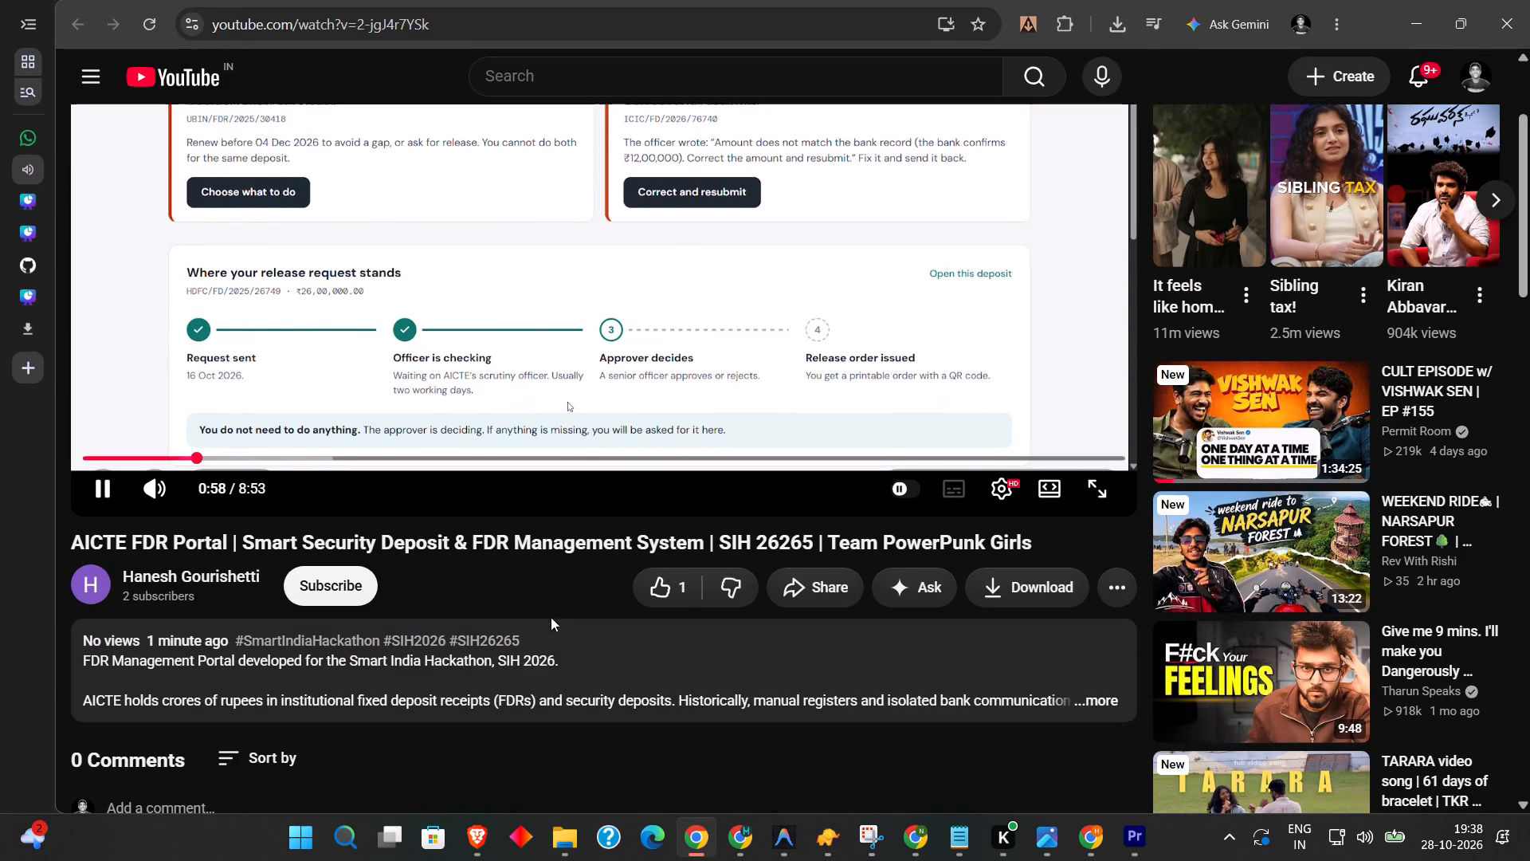
left_click(651, 585)
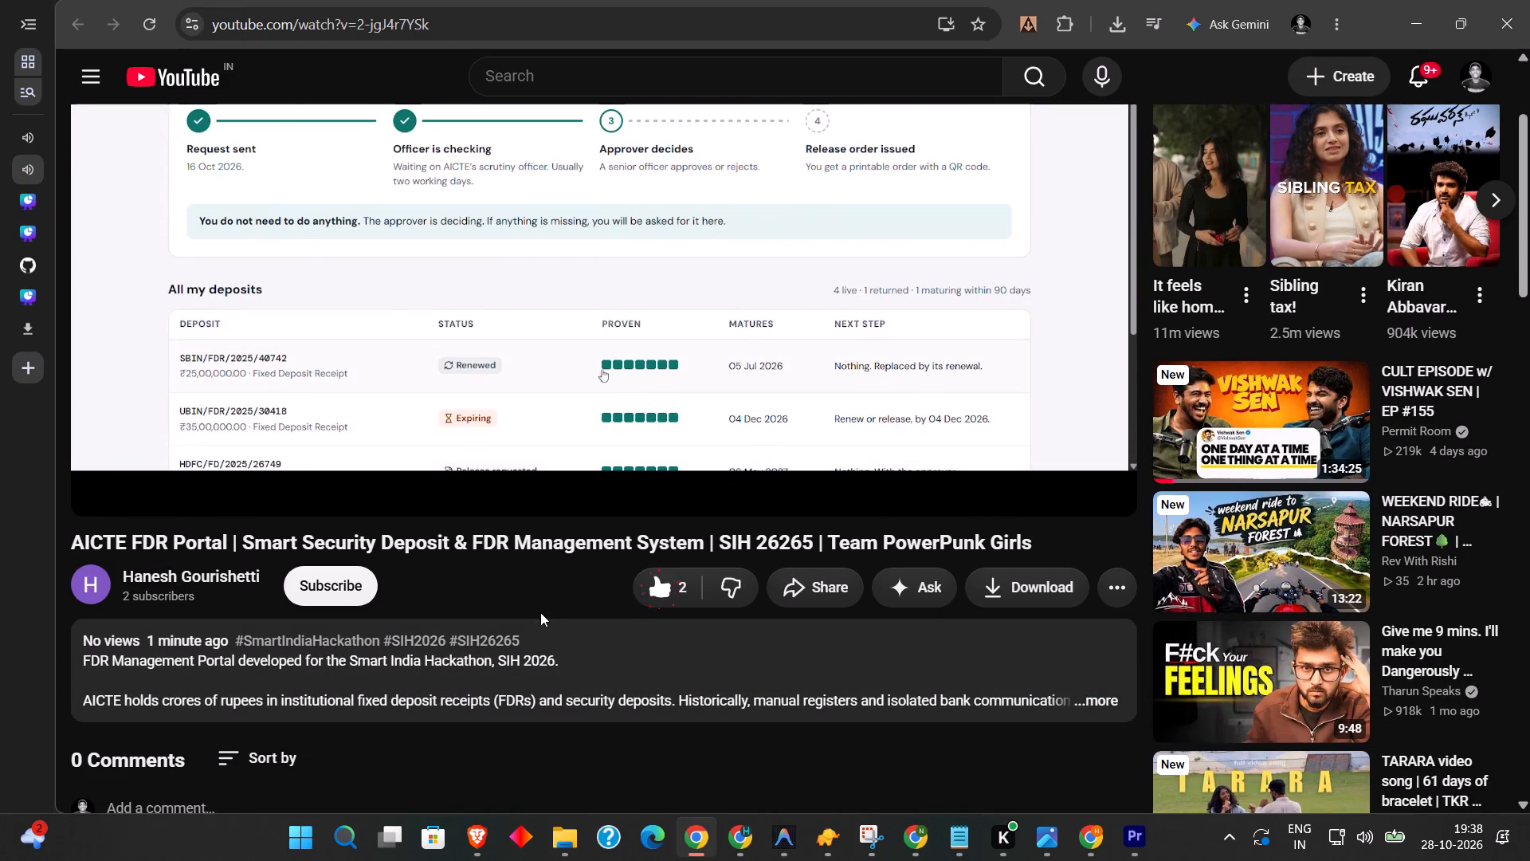
scroll(542, 607, "up", 2)
left_click(646, 530)
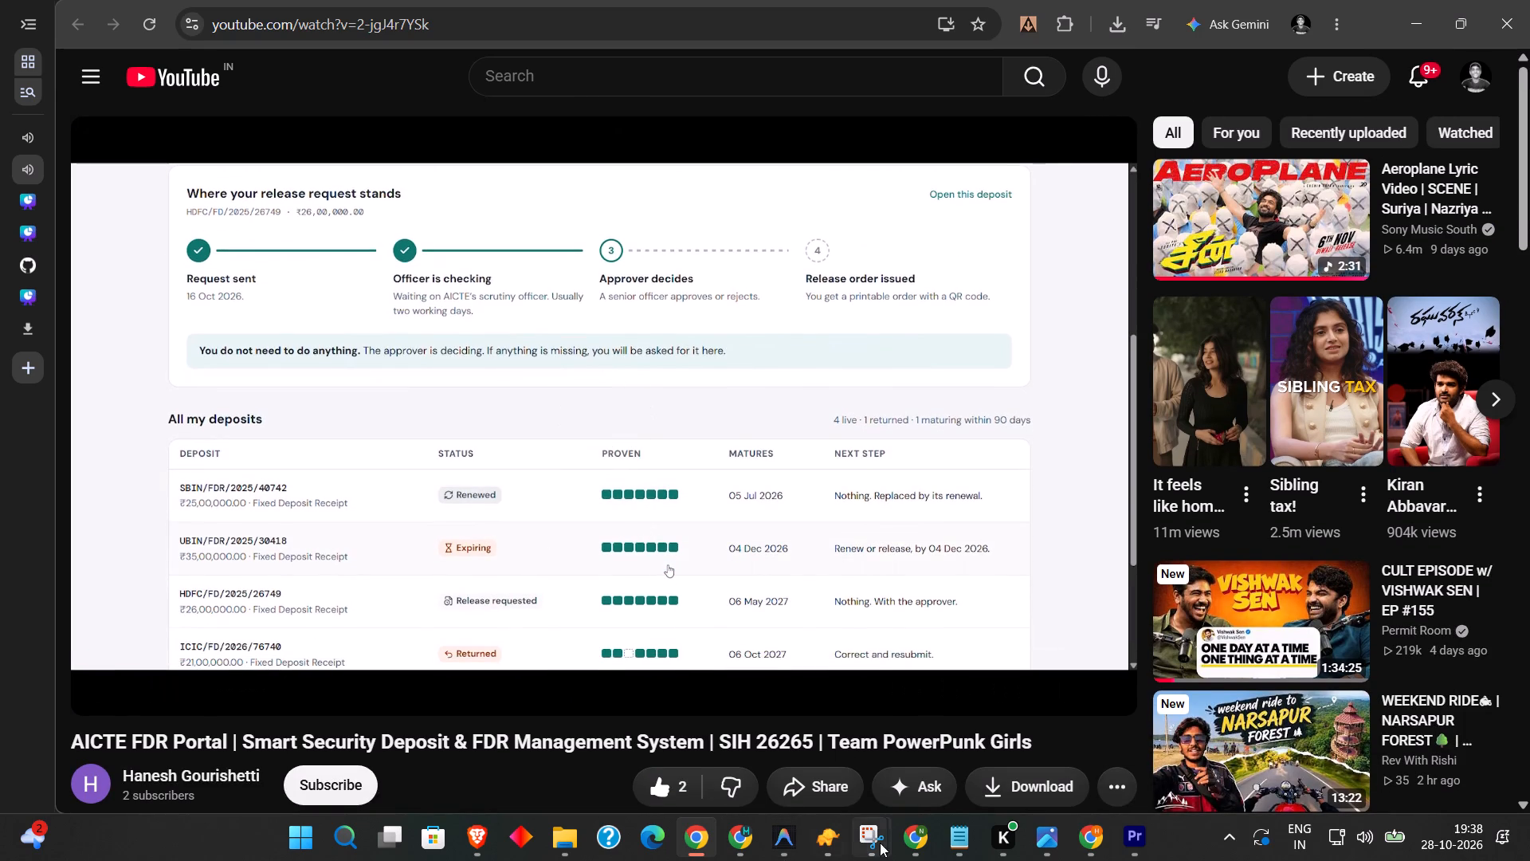
Switch to the other Chrome window showing the YouTube Studio channel content list.
left_click(1087, 828)
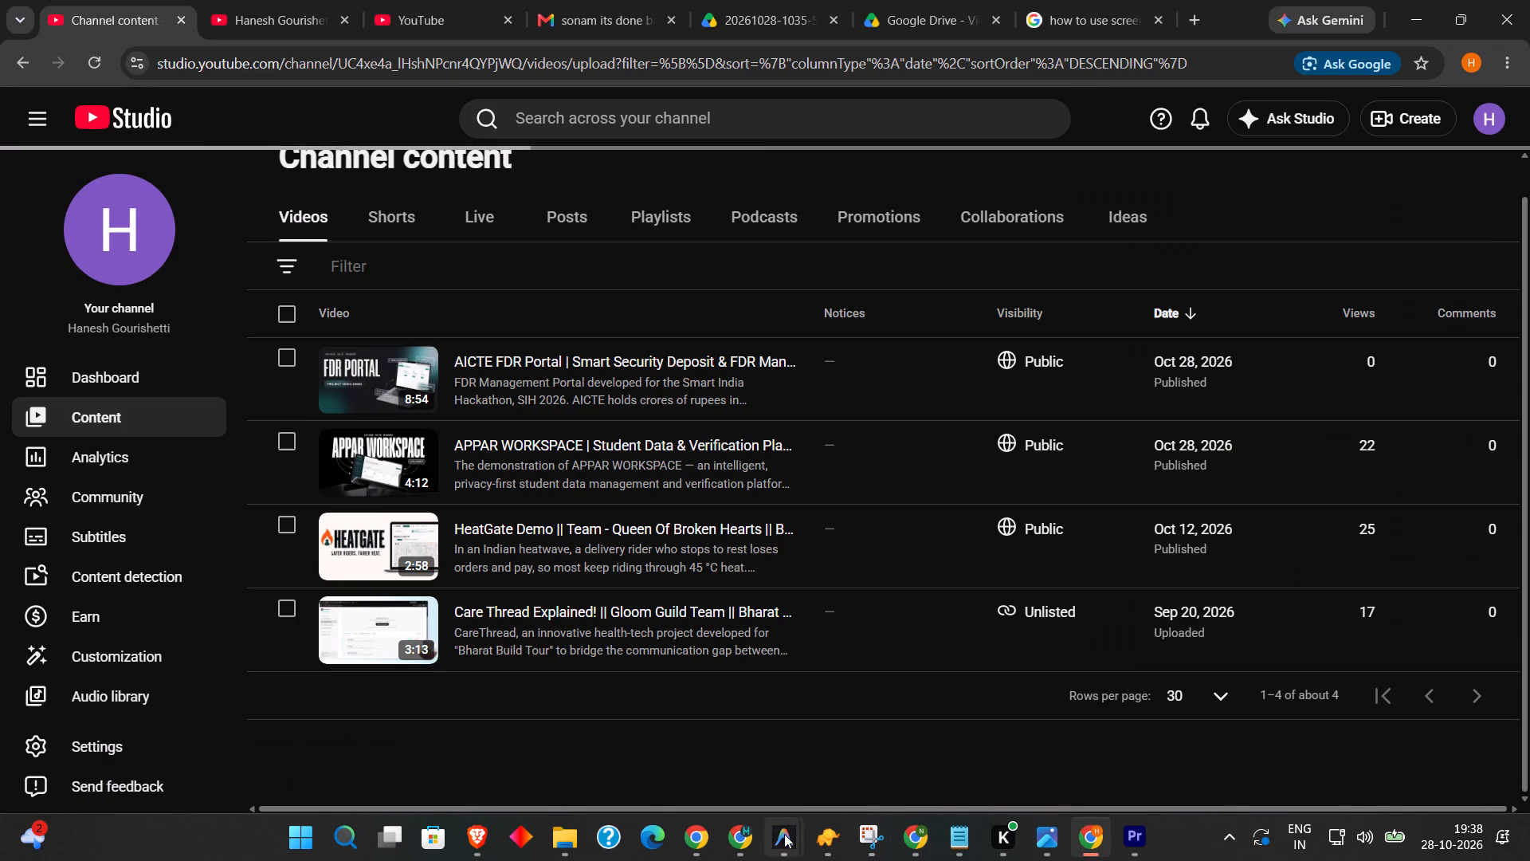
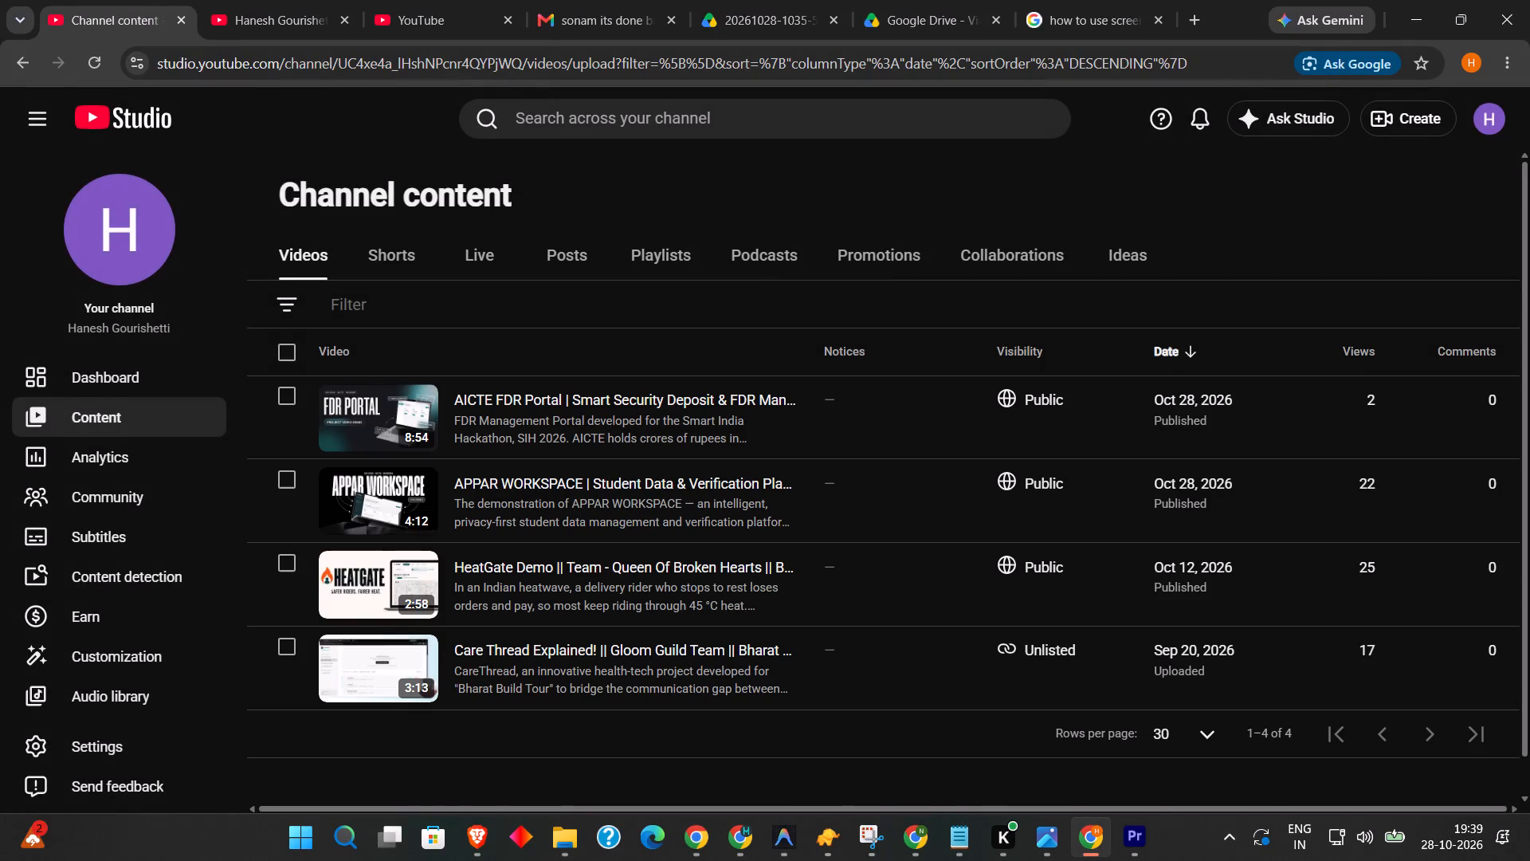
Open the channel dashboard to check the latest video's performance and the channel analytics.
left_click(131, 387)
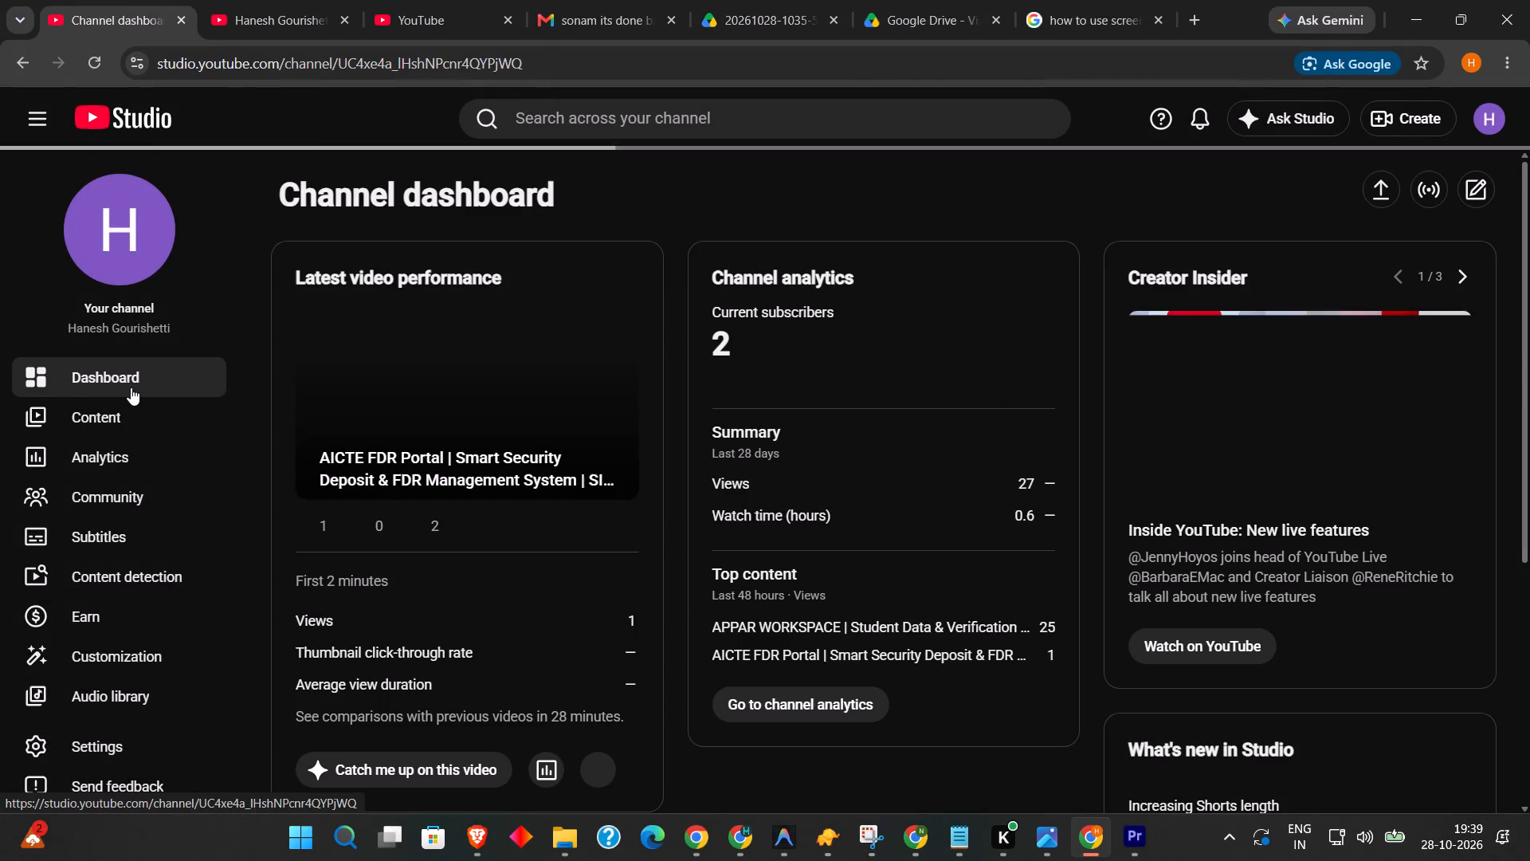
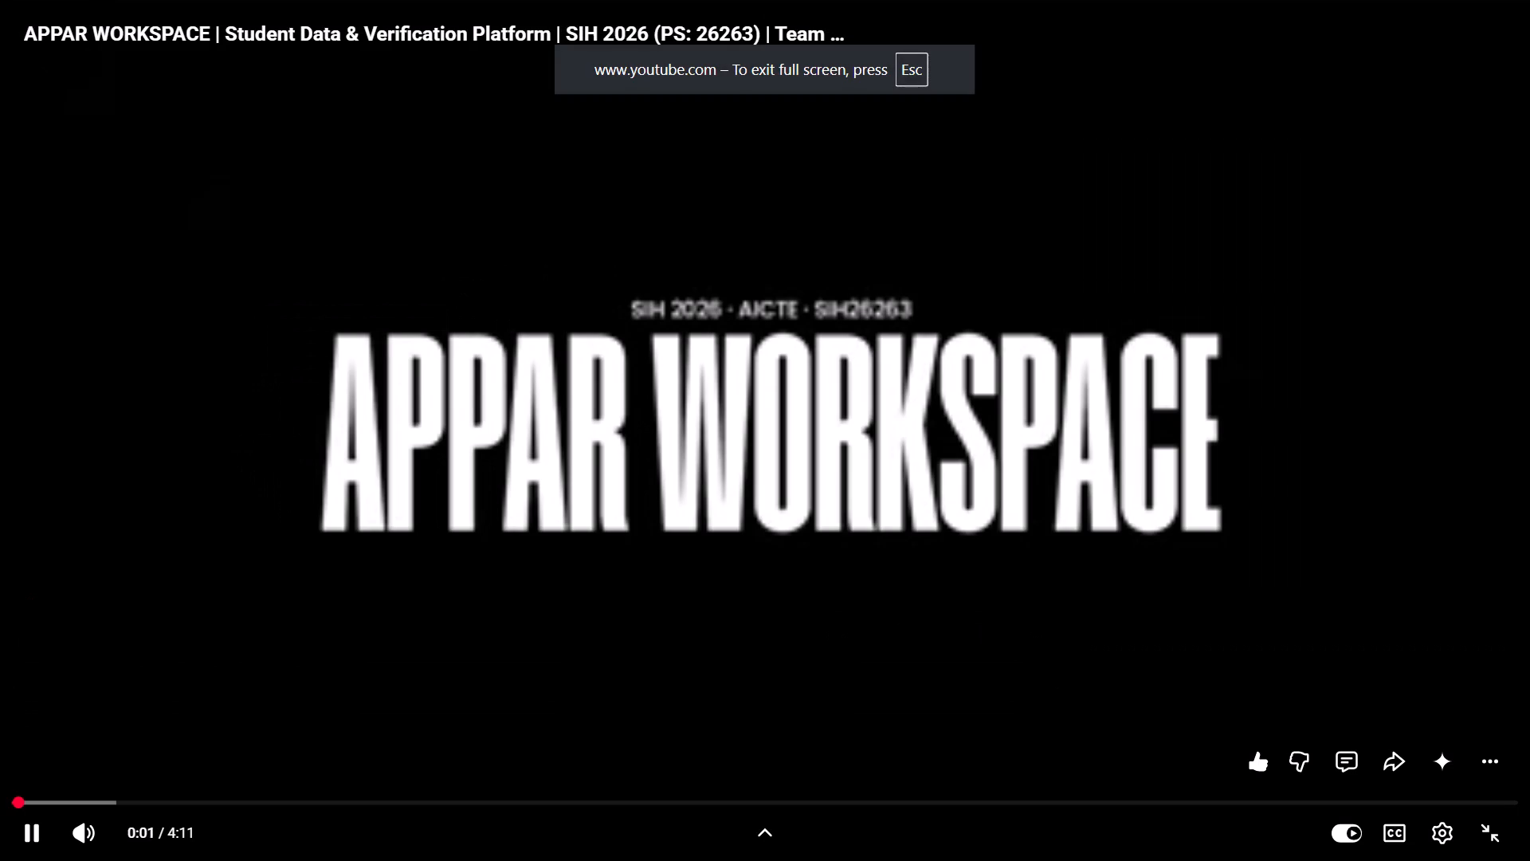
Set the APPAR WORKSPACE video's playback quality to 1080p, review how it looks in full screen, and leave full screen.
left_click(1434, 830)
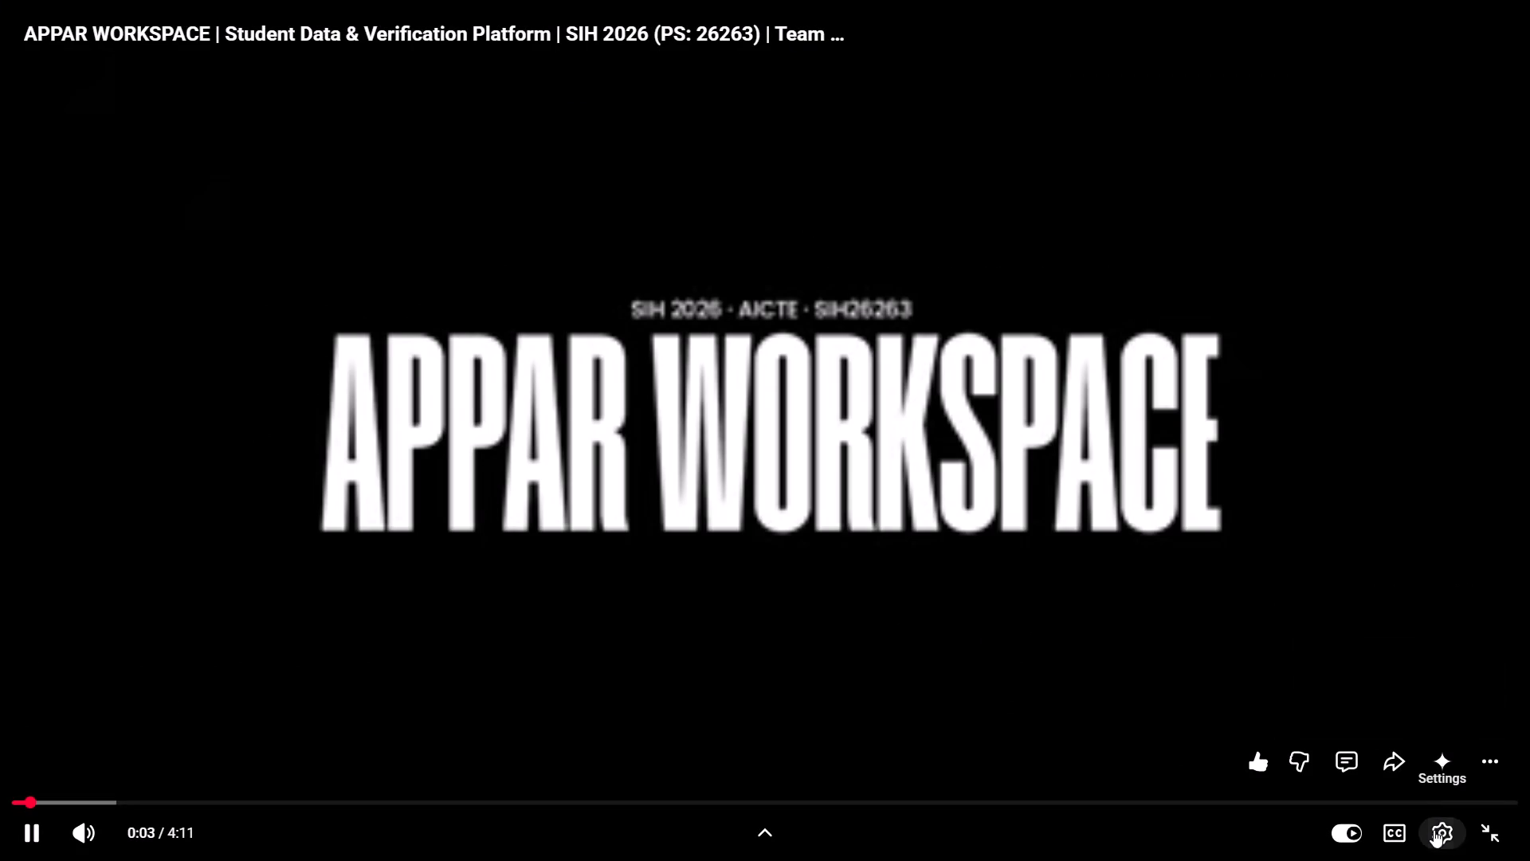
left_click(1427, 780)
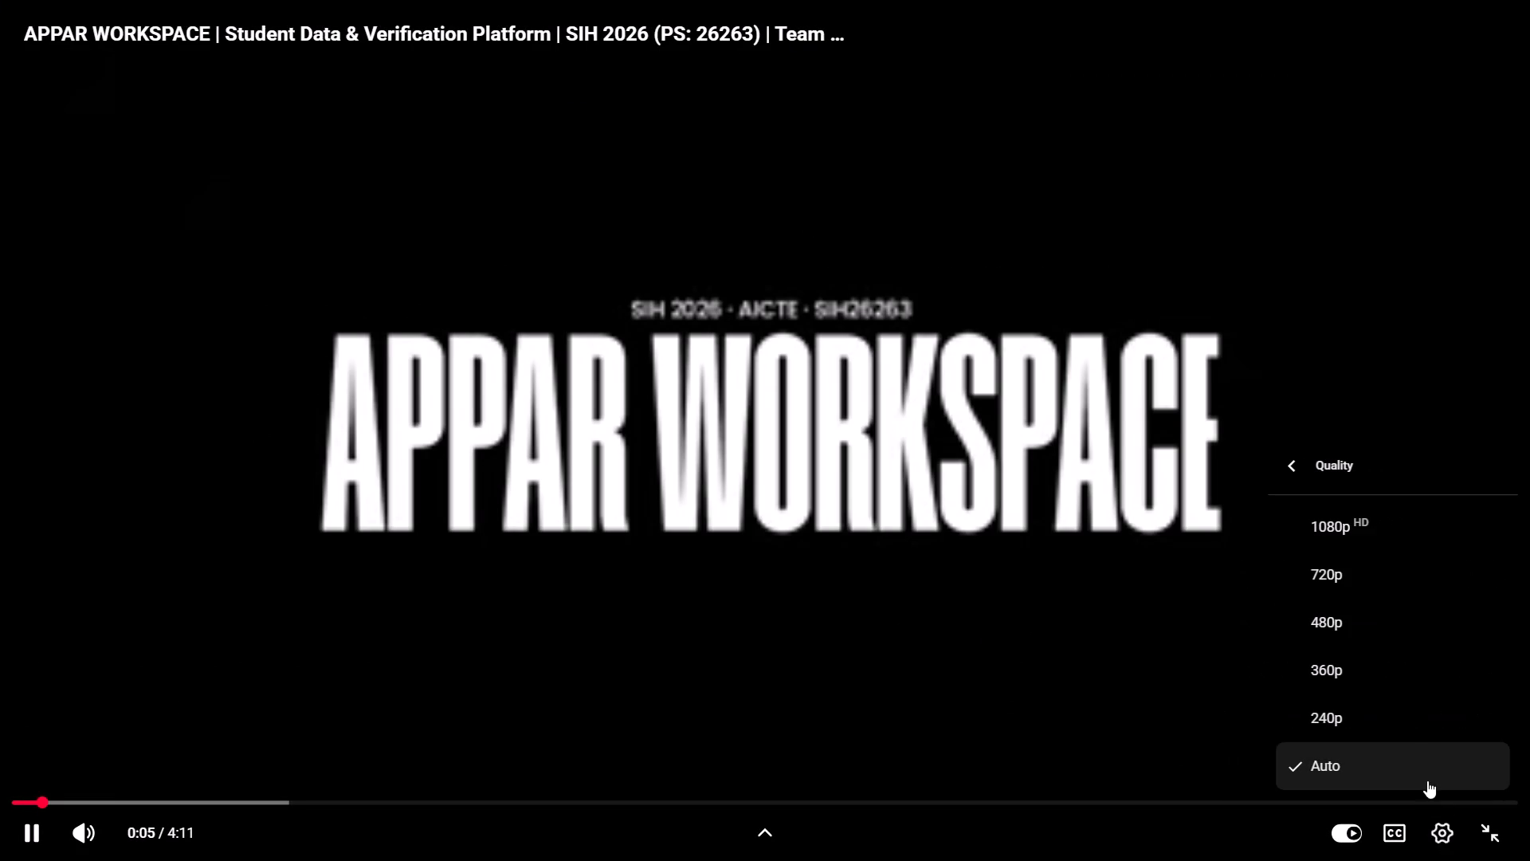
left_click(1382, 541)
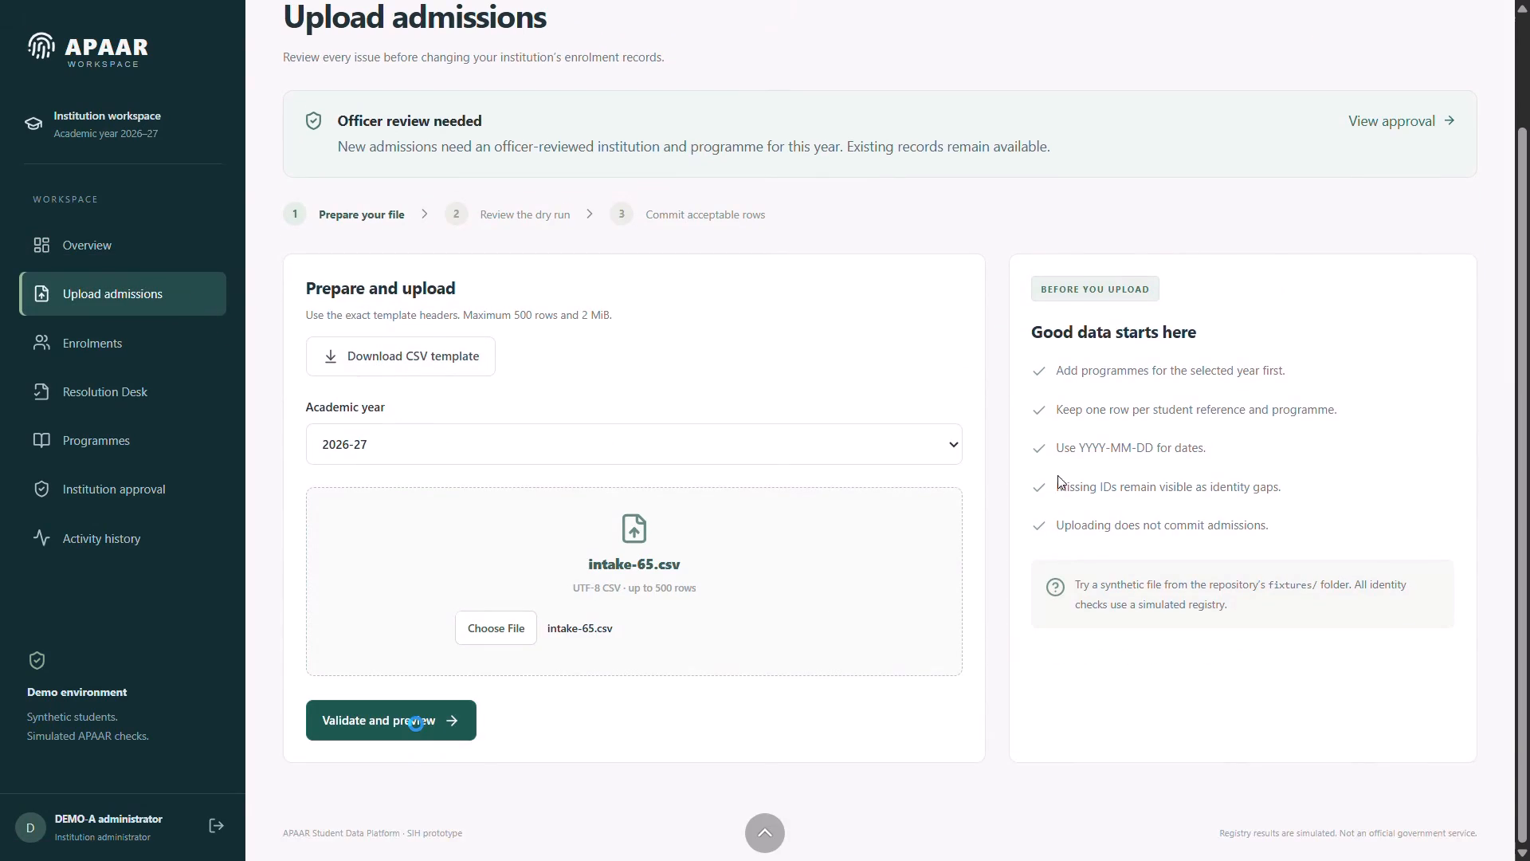
left_click(775, 45)
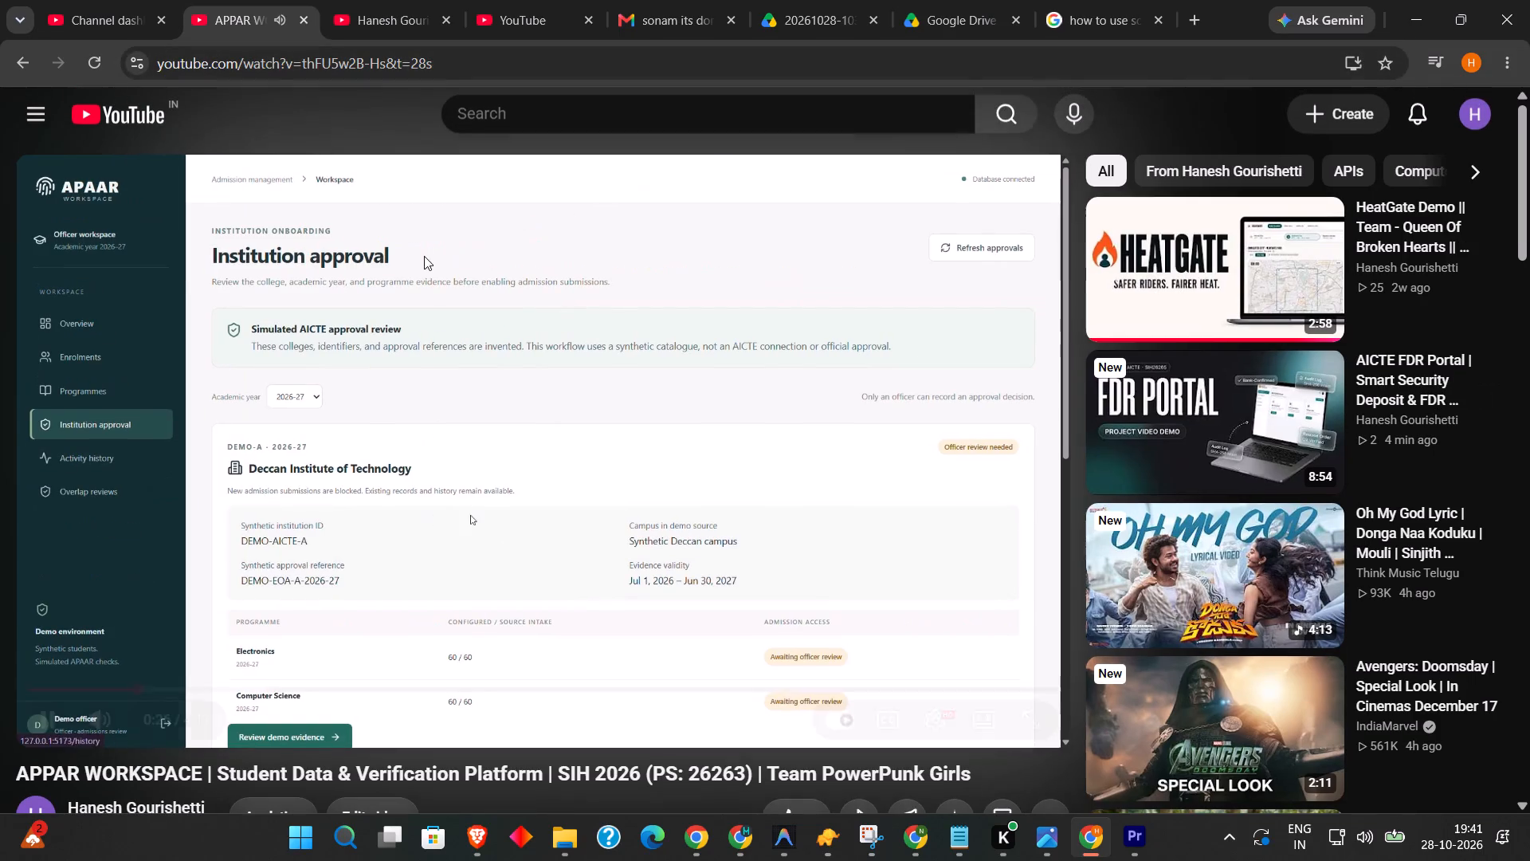
Go back to the channel's video list and play the AICTE FDR Portal video in full screen.
left_click(415, 266)
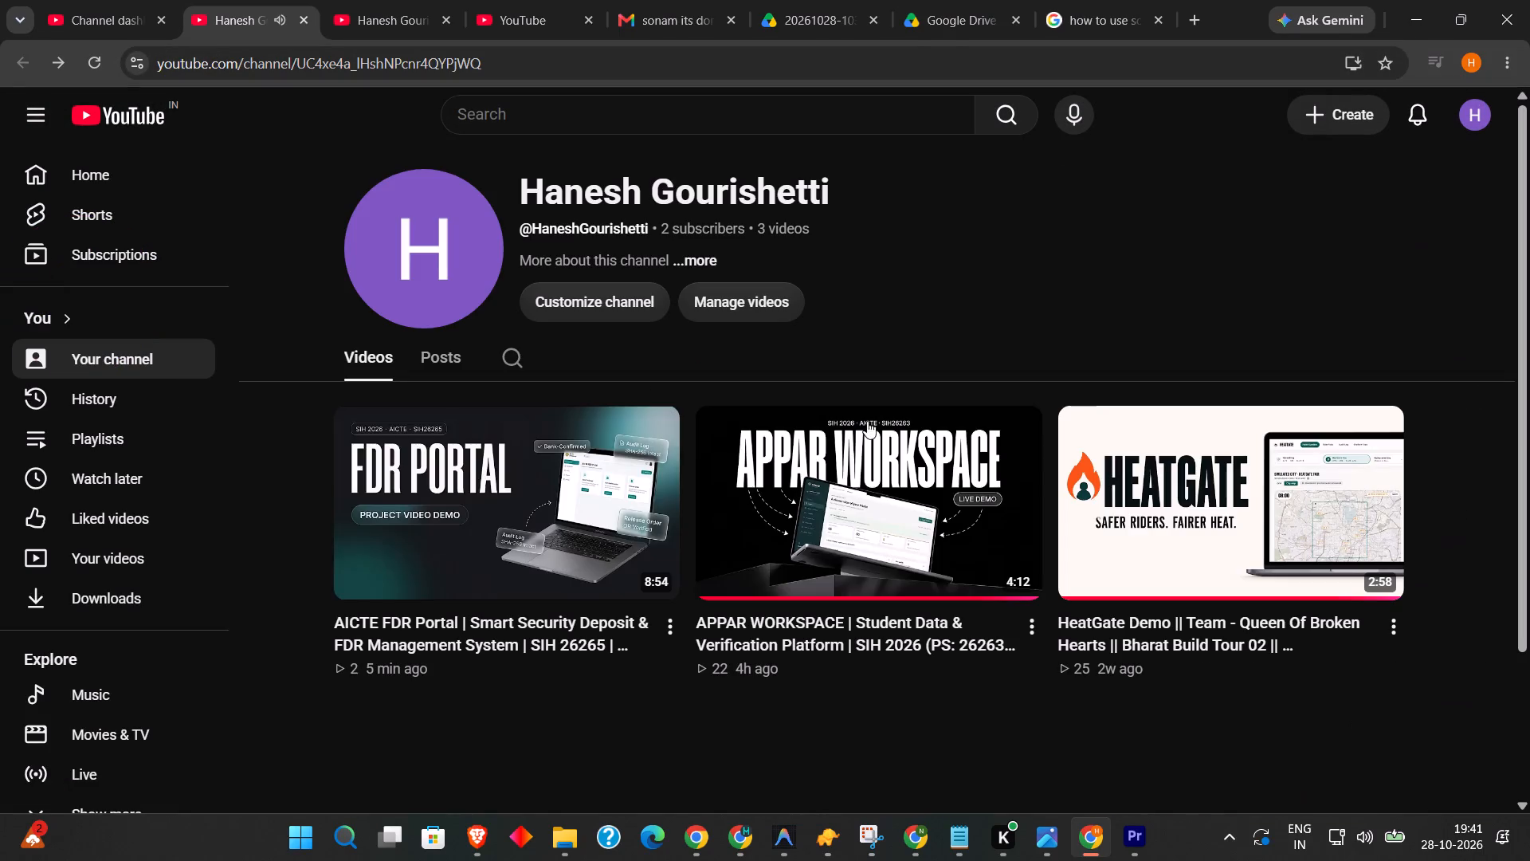
left_click(381, 479)
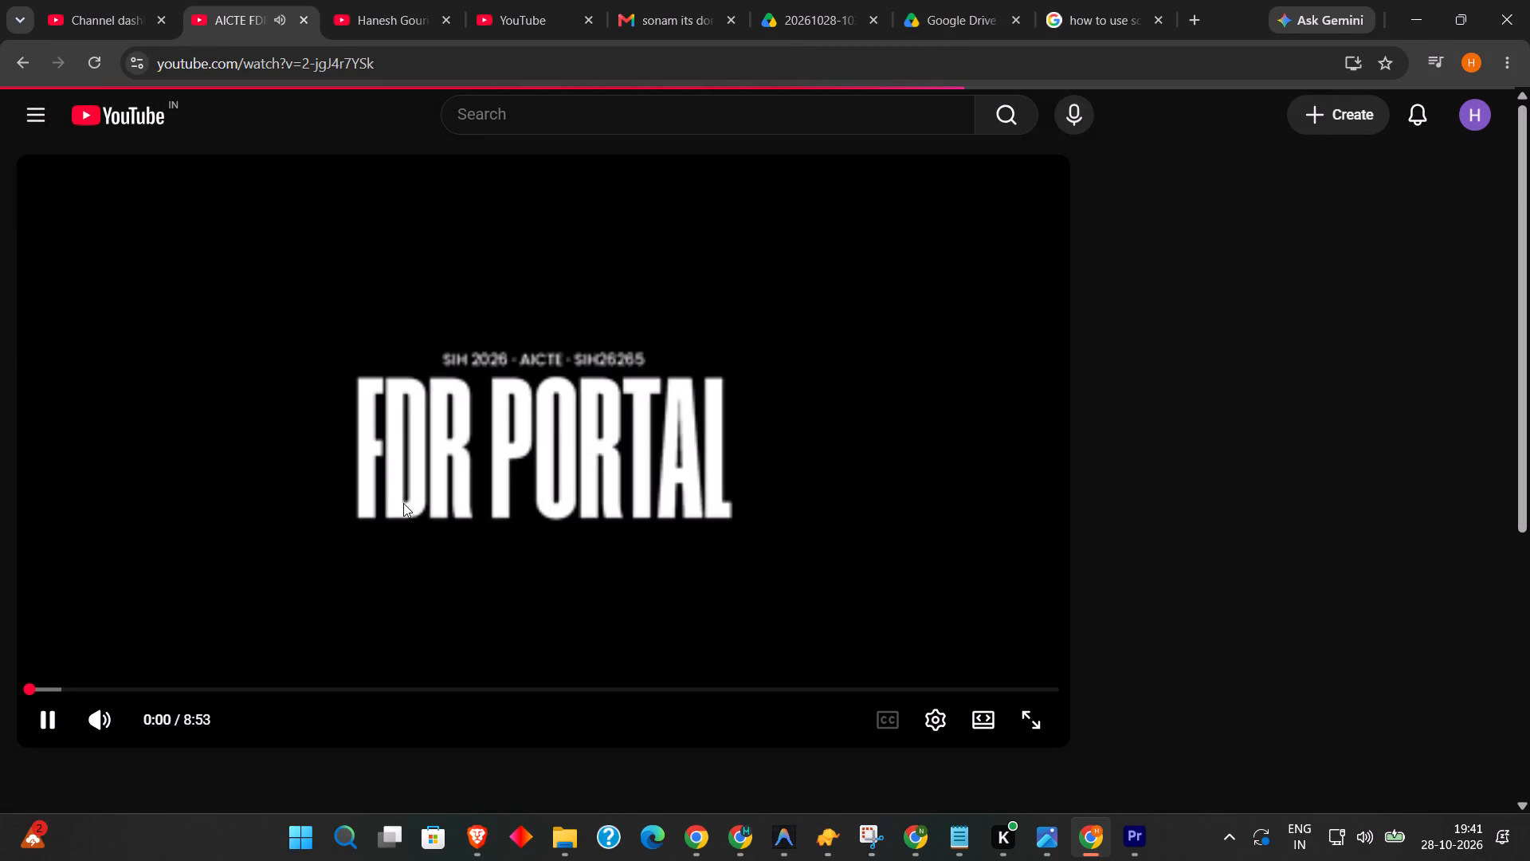